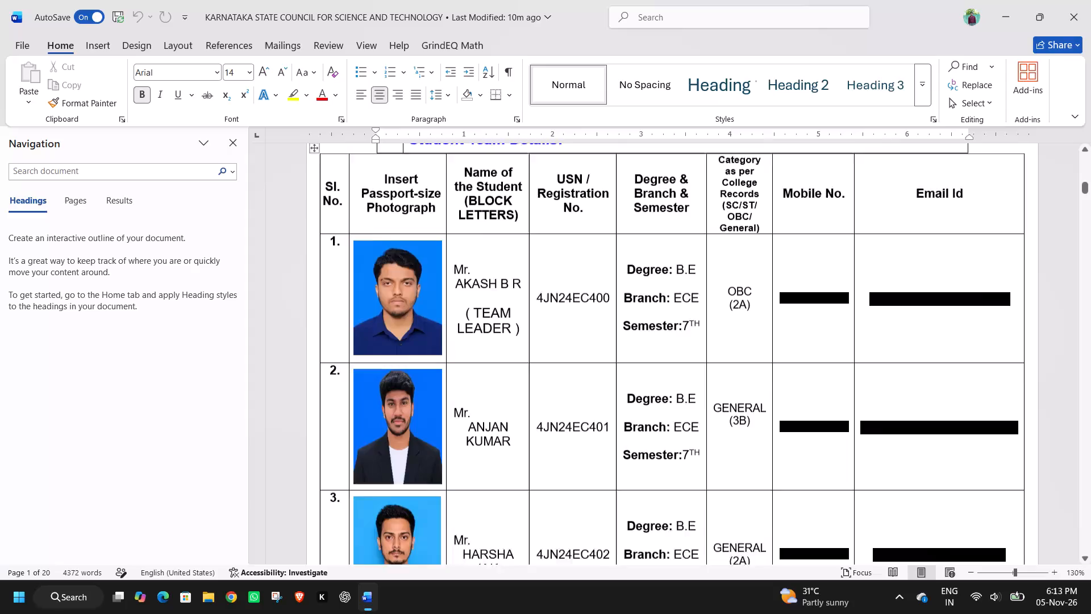
# Review the proposal from the student team details through the project description to the Expected Outcomes and Impact section.
pyautogui.scroll(-3, 567, 281)
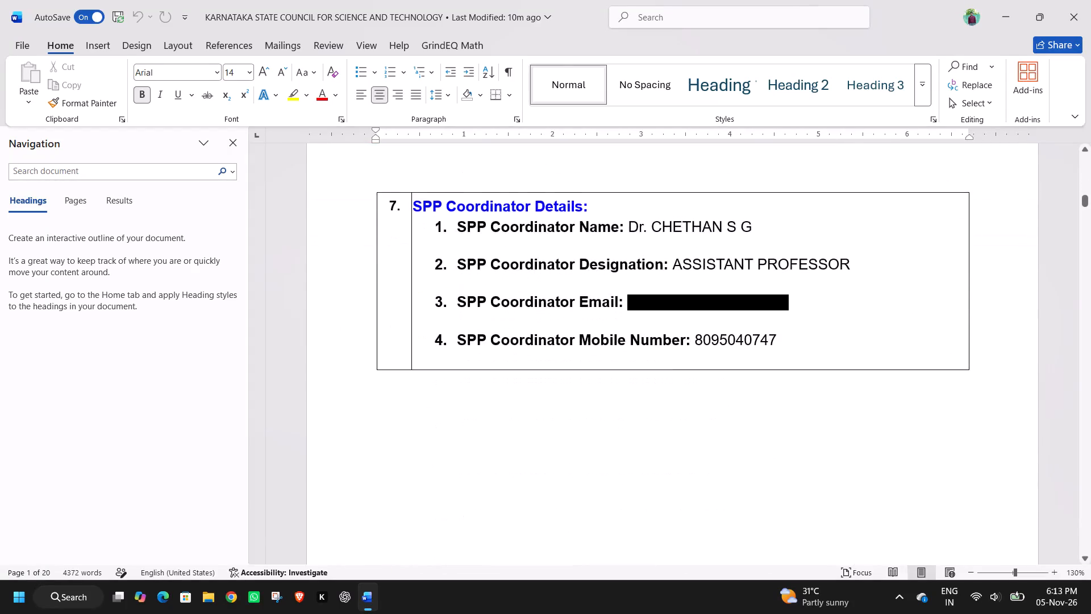
pyautogui.scroll(-2, 567, 281)
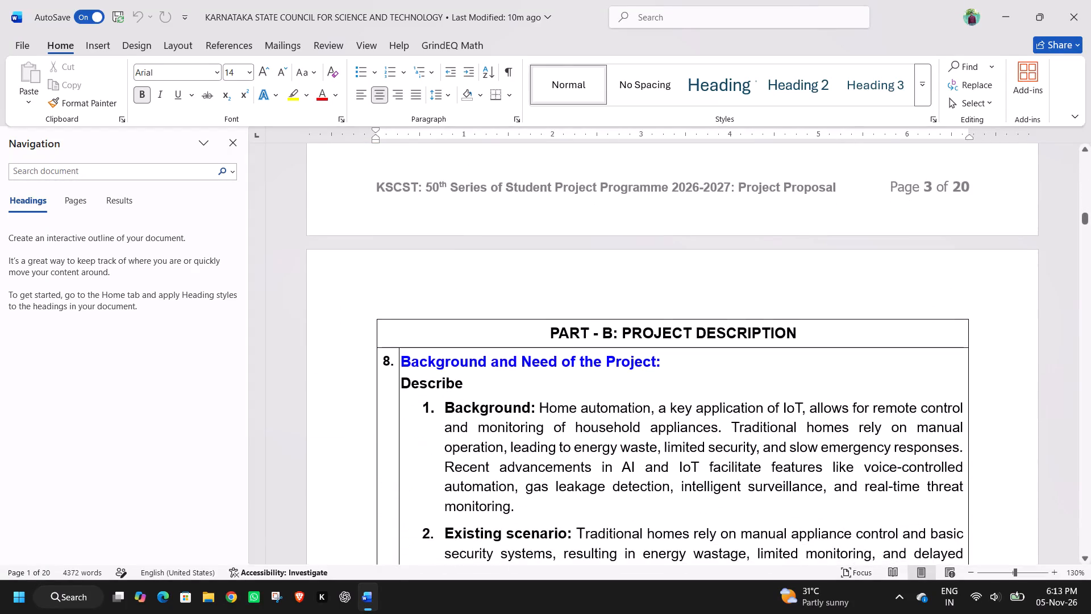
pyautogui.scroll(-2, 567, 281)
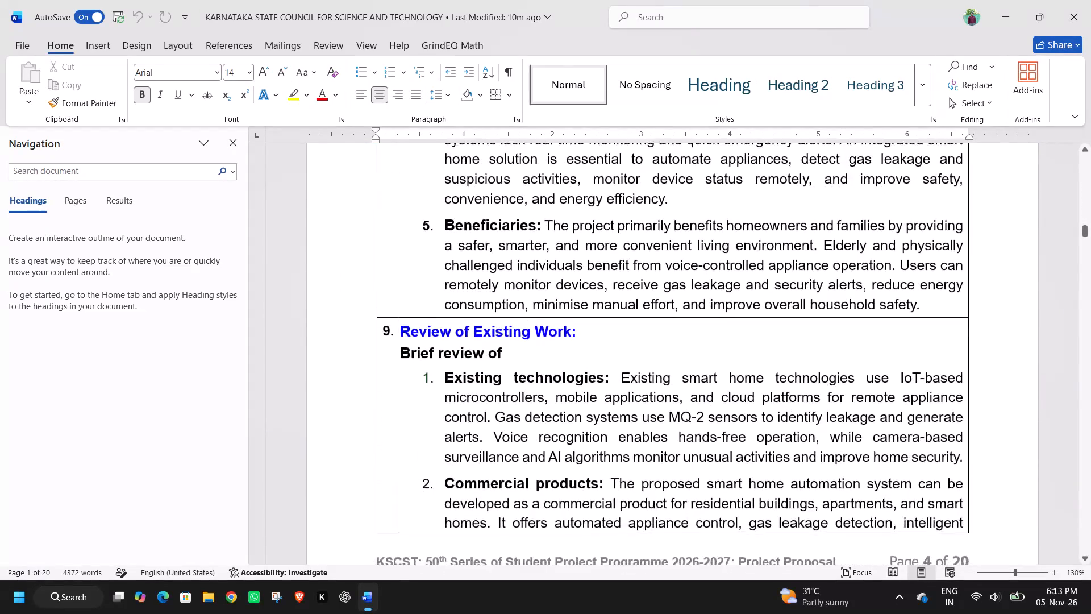
pyautogui.scroll(-4, 567, 281)
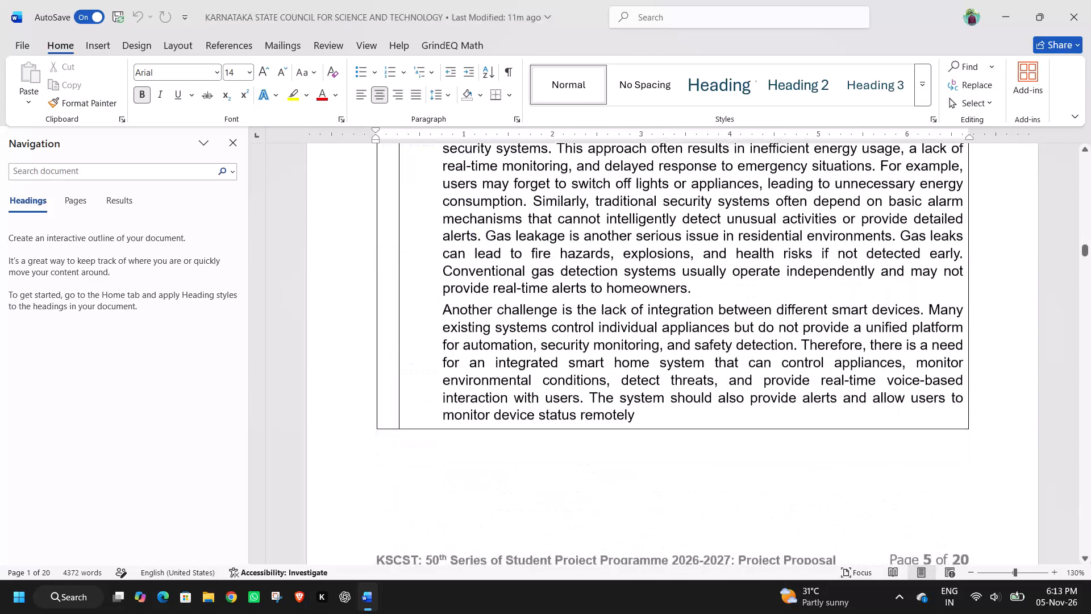
pyautogui.scroll(2, 567, 343)
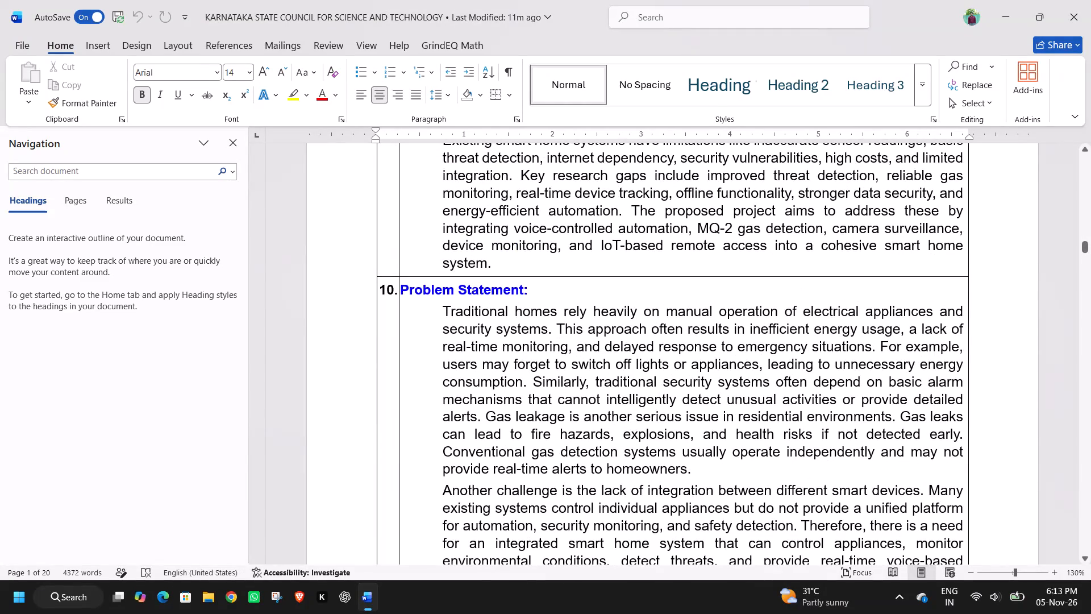
pyautogui.scroll(-2, 483, 326)
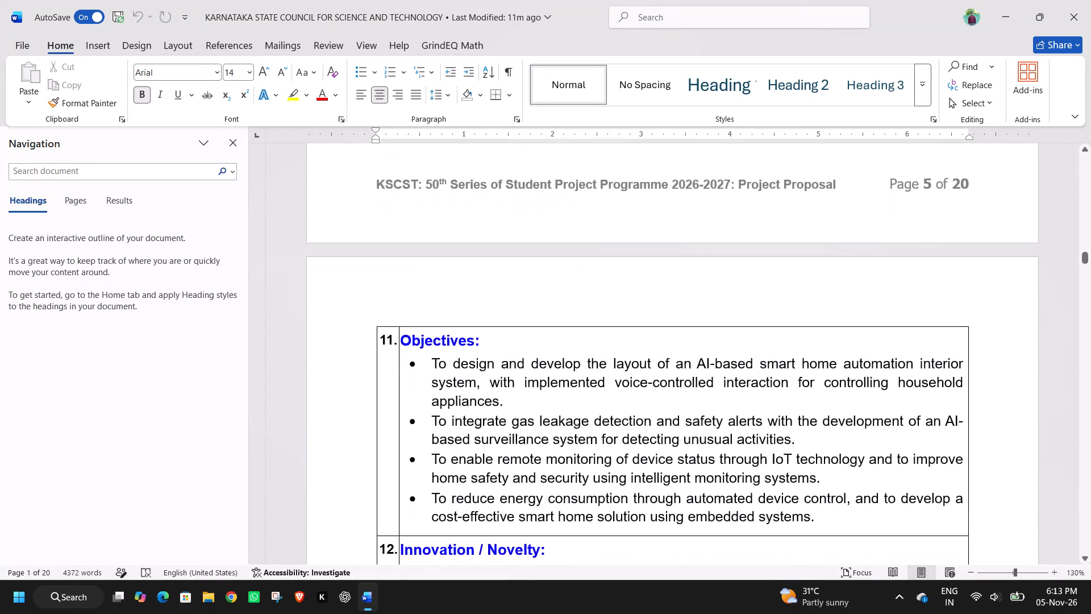
pyautogui.scroll(-3, 483, 326)
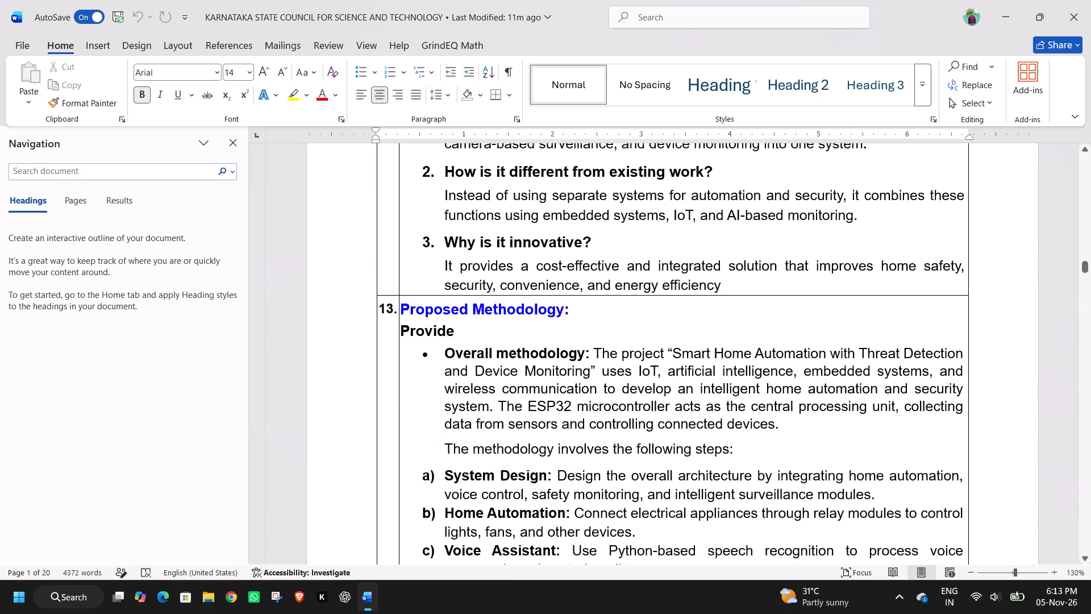
pyautogui.scroll(-3, 483, 326)
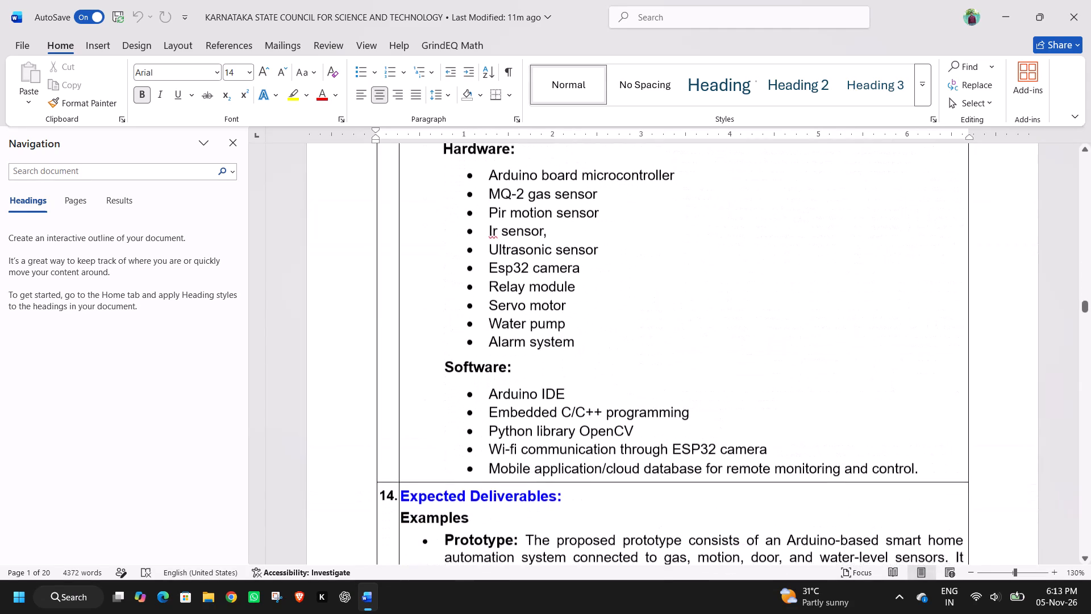
pyautogui.scroll(-2, 483, 326)
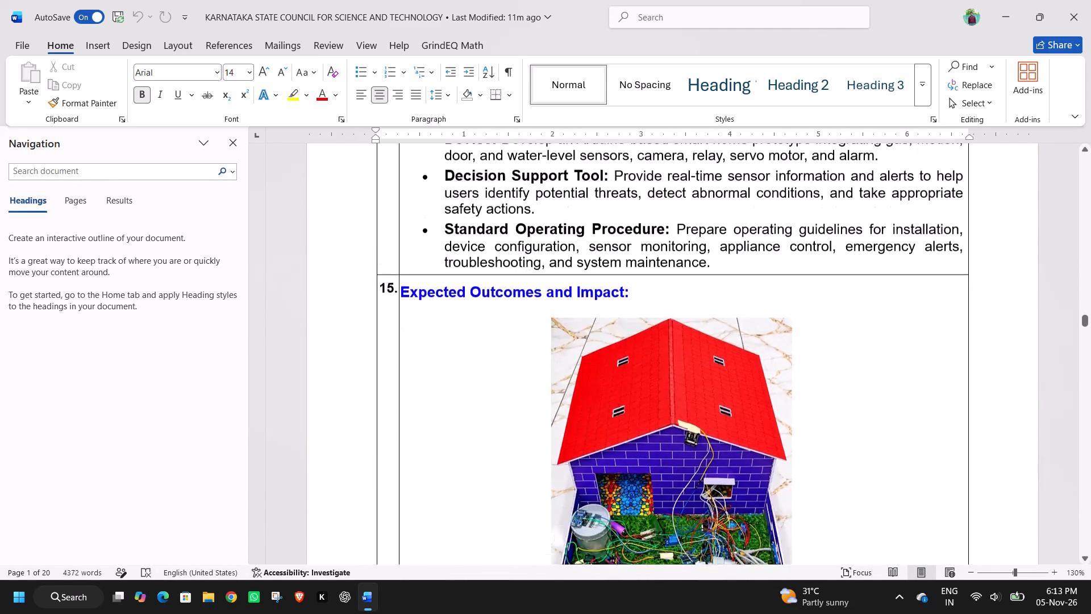
pyautogui.scroll(-1, 483, 326)
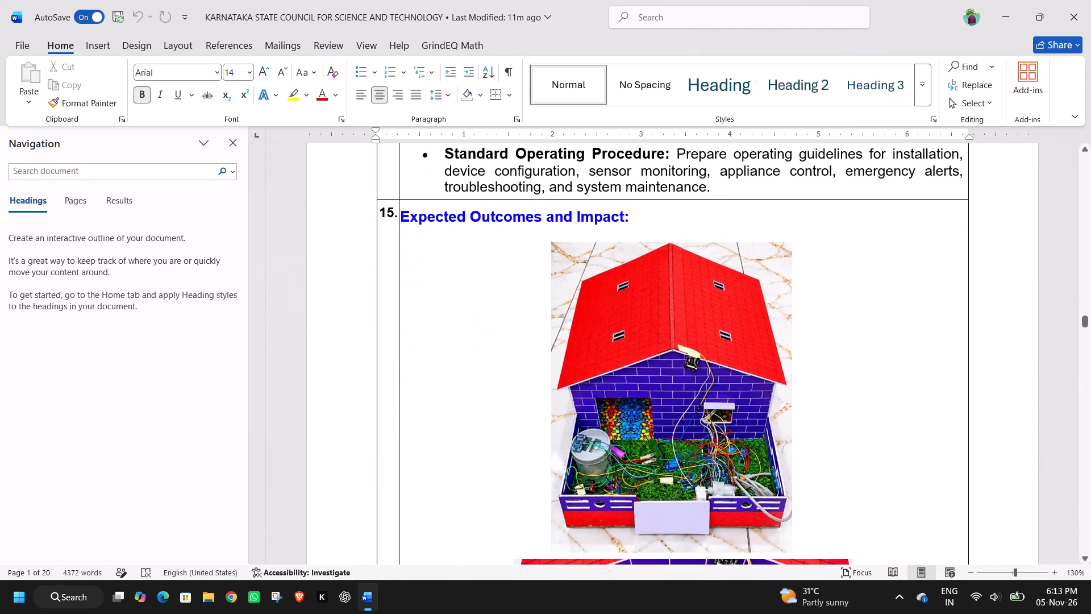
# Set the spacing before the "Expected Outcomes and Impact:" heading to 4 pt.
pyautogui.click(468, 221)
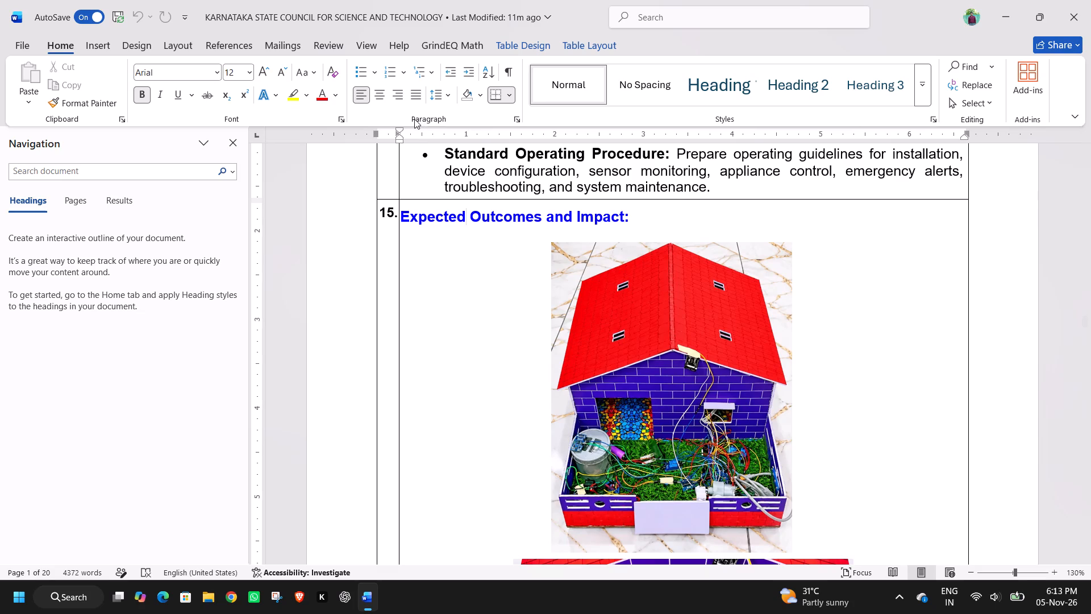
pyautogui.click(441, 102)
pyautogui.click(449, 233)
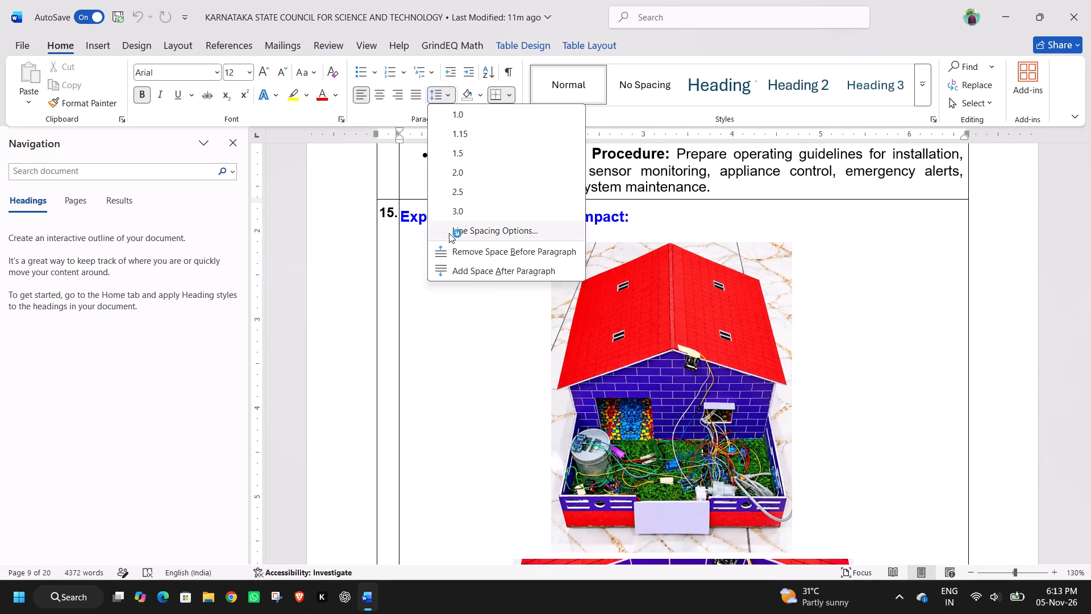
pyautogui.click(456, 303)
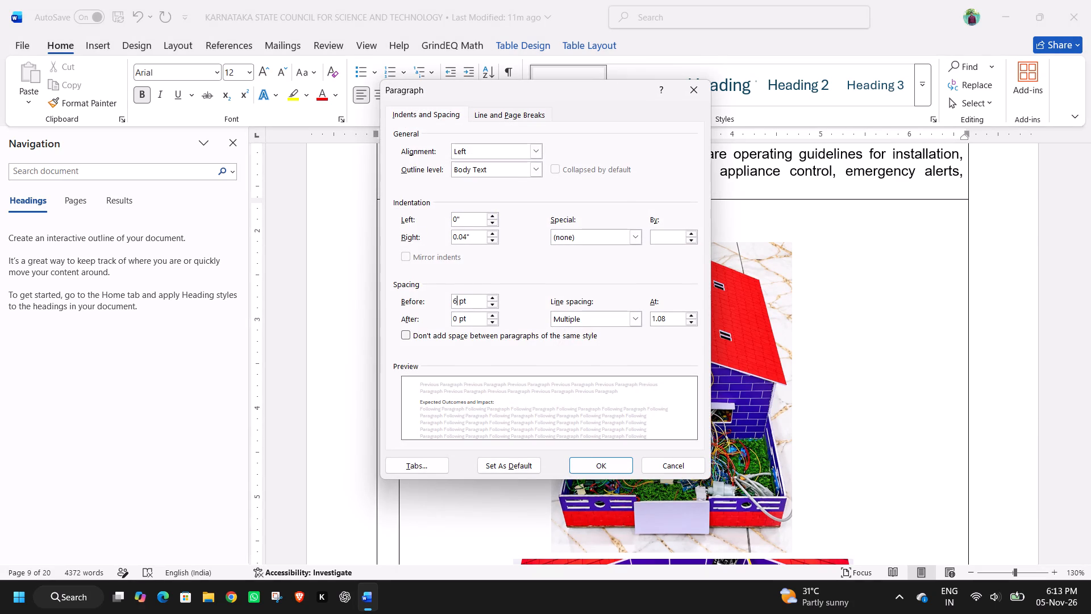
pyautogui.press('BackSpace')
pyautogui.press('4')
pyautogui.press('Return')
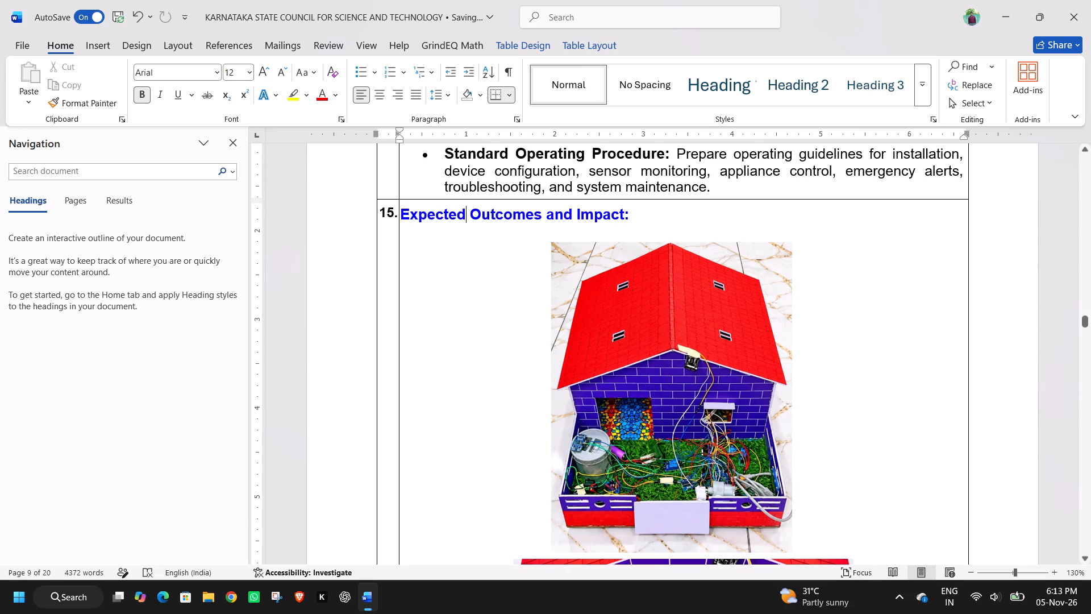
# Insert a blank line between the lower house photo and the Figure 3 caption, with its font size set to 5.
pyautogui.scroll(-2, 544, 340)
pyautogui.scroll(1, 544, 340)
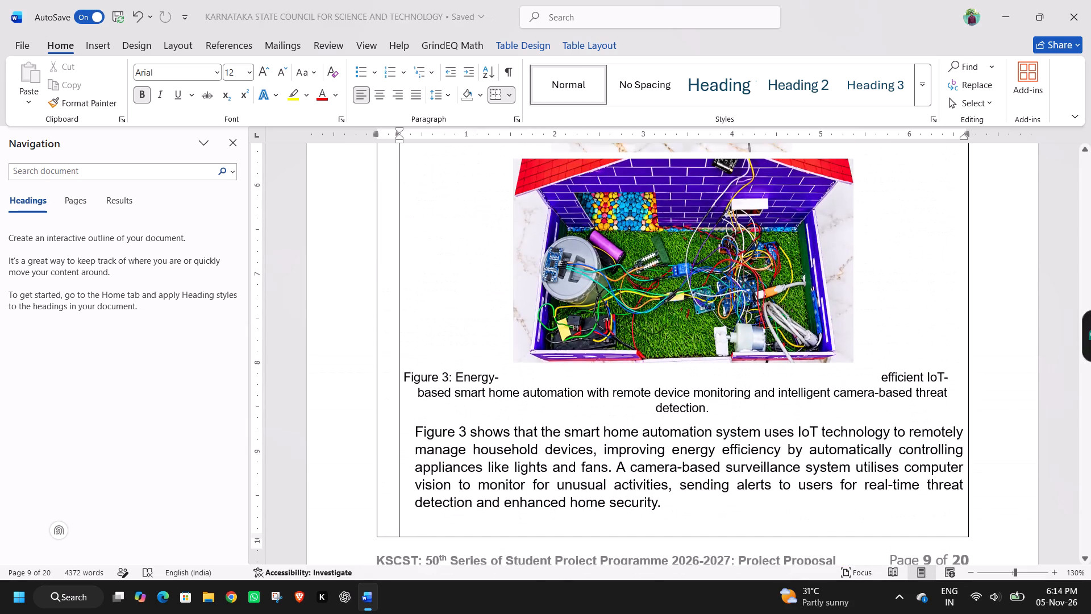
pyautogui.scroll(1, 565, 314)
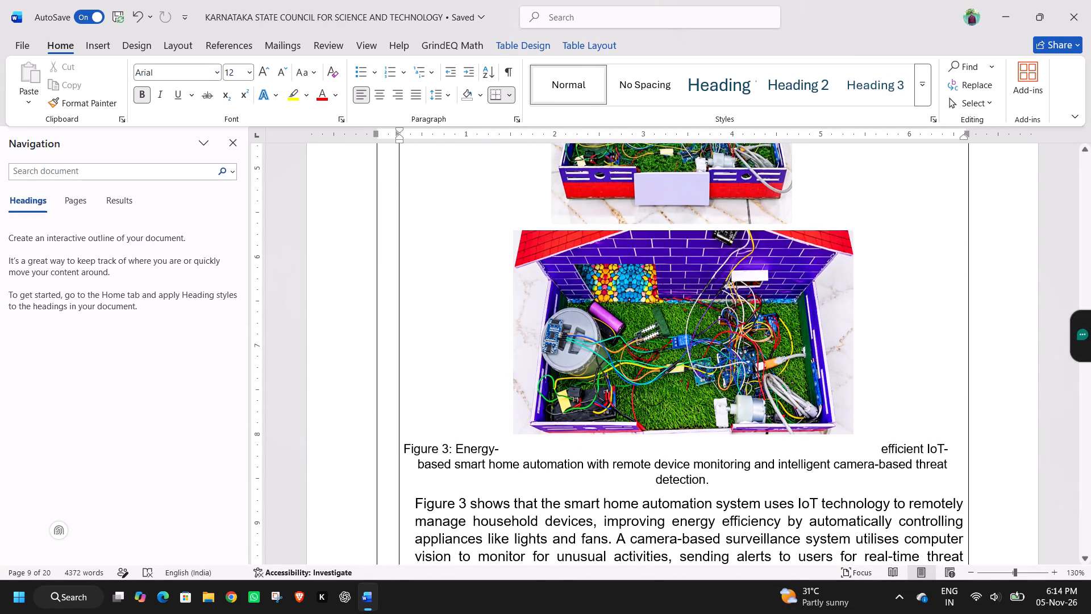
pyautogui.scroll(-1, 600, 337)
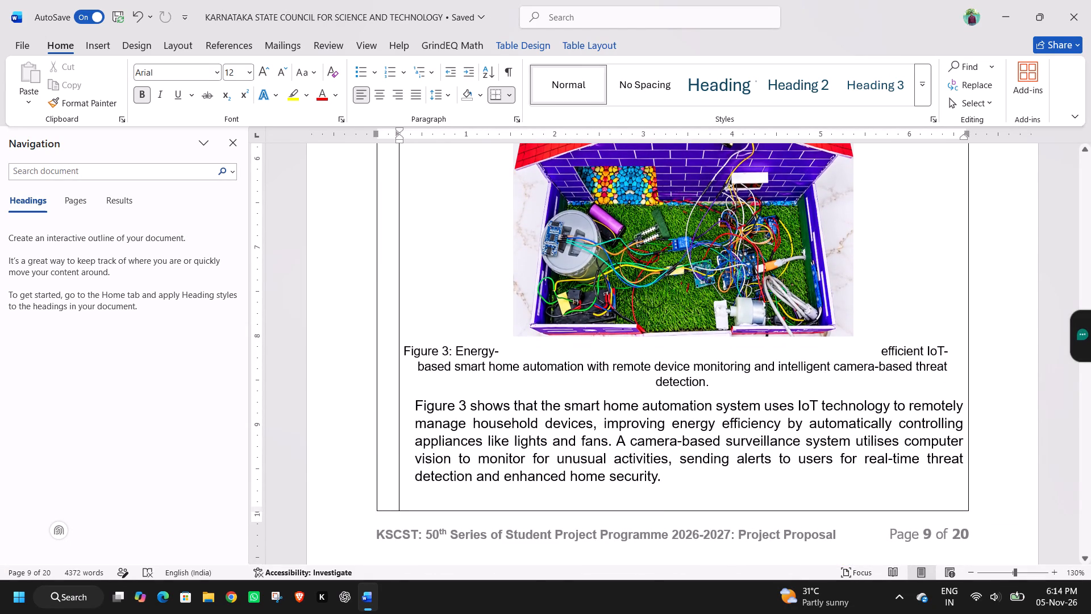
pyautogui.click(497, 325)
pyautogui.press('Return')
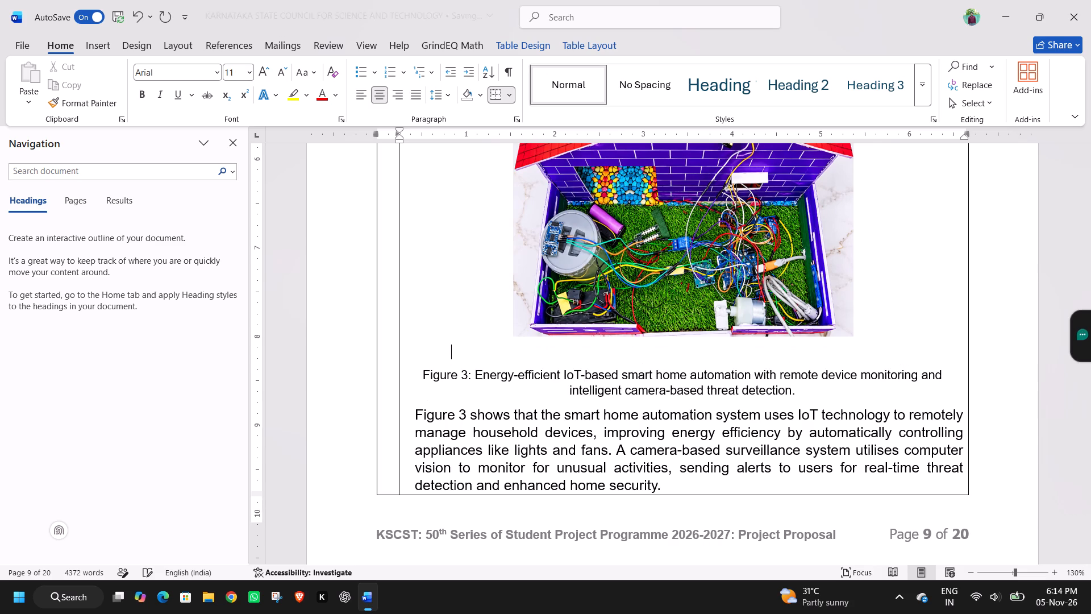
pyautogui.click(240, 72)
pyautogui.press('5')
pyautogui.press('Return')
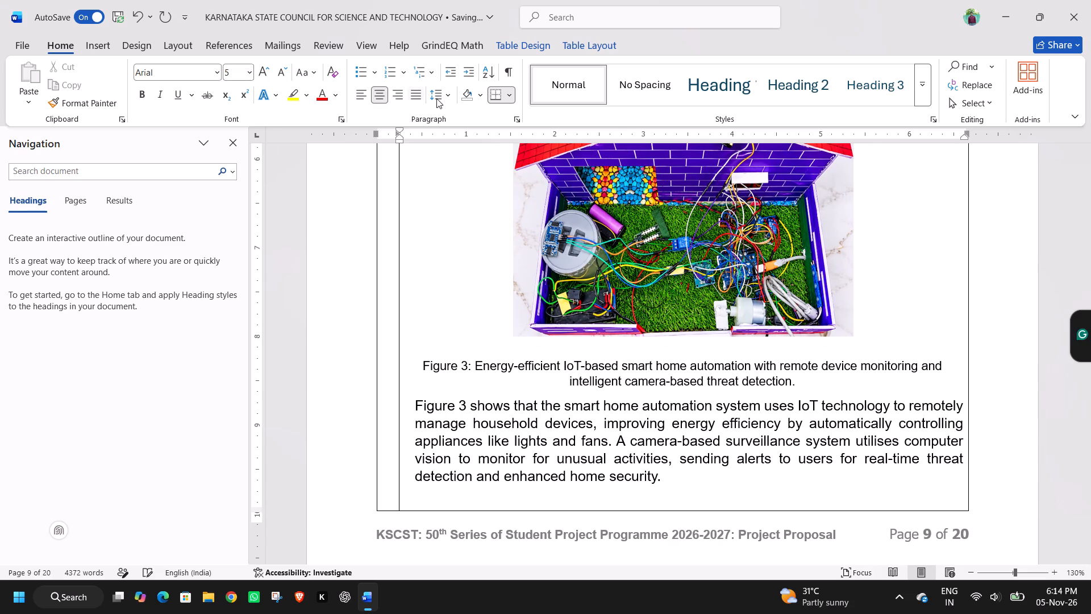
# Remove the space before the small blank line and before the Figure 3 caption, and dismiss the writing suggestion.
pyautogui.click(451, 93)
pyautogui.click(444, 255)
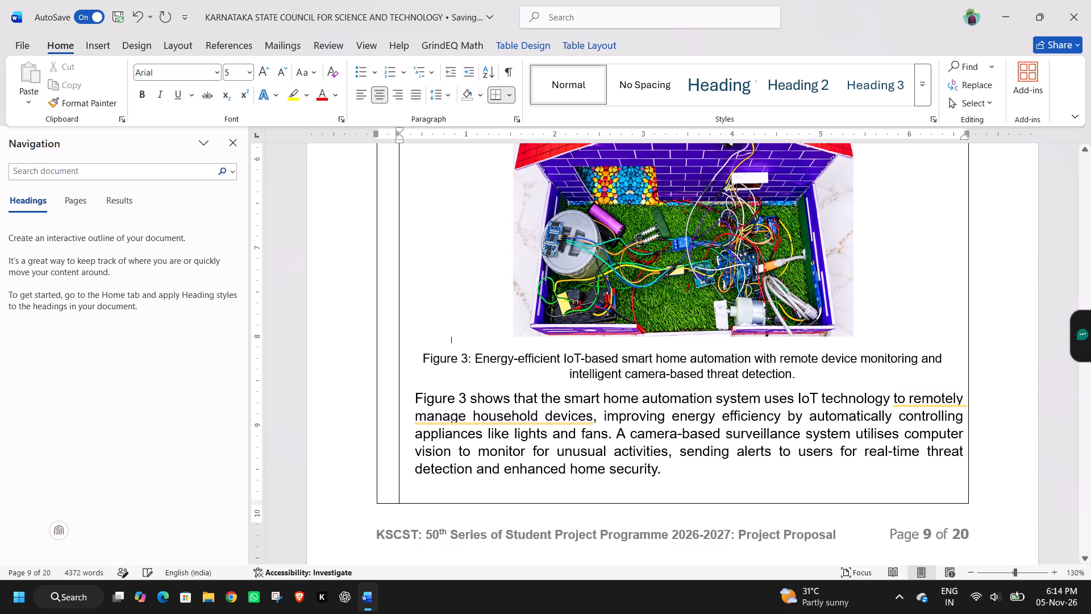
pyautogui.press('Down')
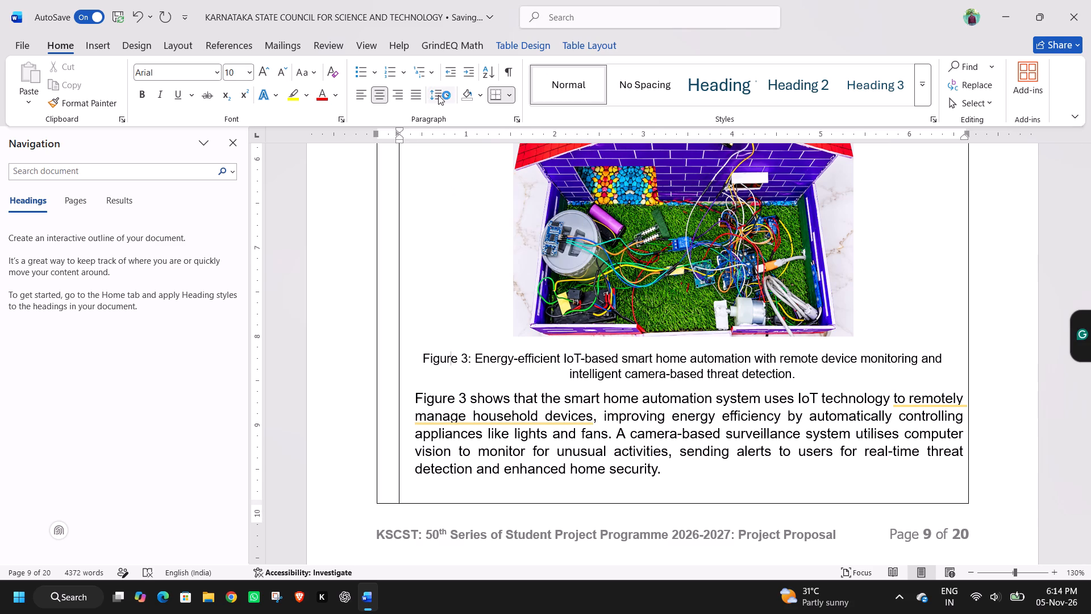
pyautogui.click(438, 95)
pyautogui.click(440, 250)
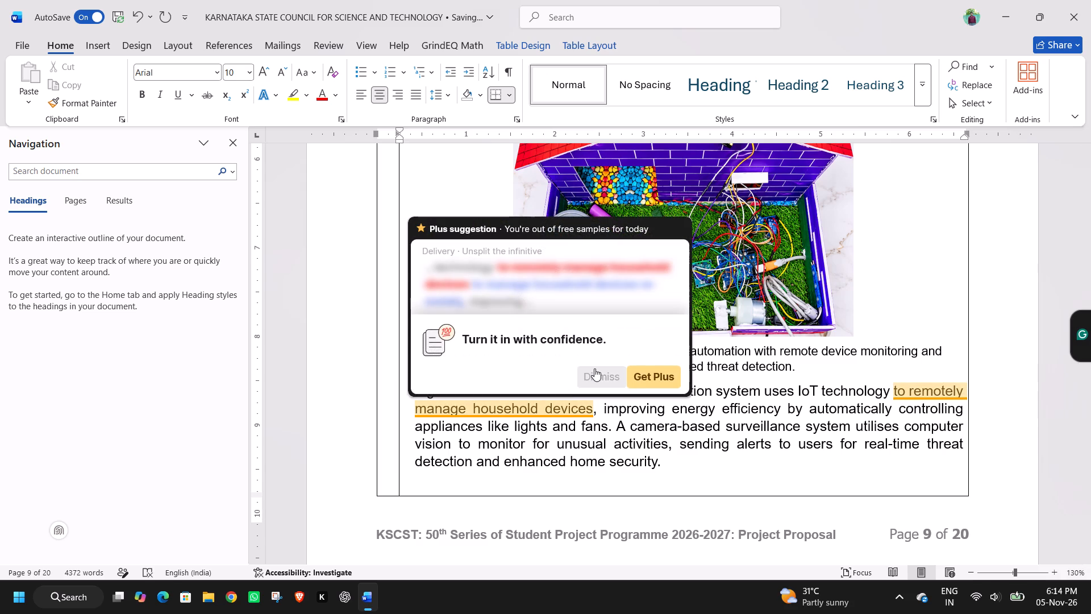
pyautogui.click(594, 368)
# Check the layout of pages 9 to 11, from Figure 3 through the Relevance, Work Plan and Facilities Available sections.
pyautogui.keyDown('ctrl'); pyautogui.scroll(-2, 594, 368); pyautogui.keyUp('ctrl')
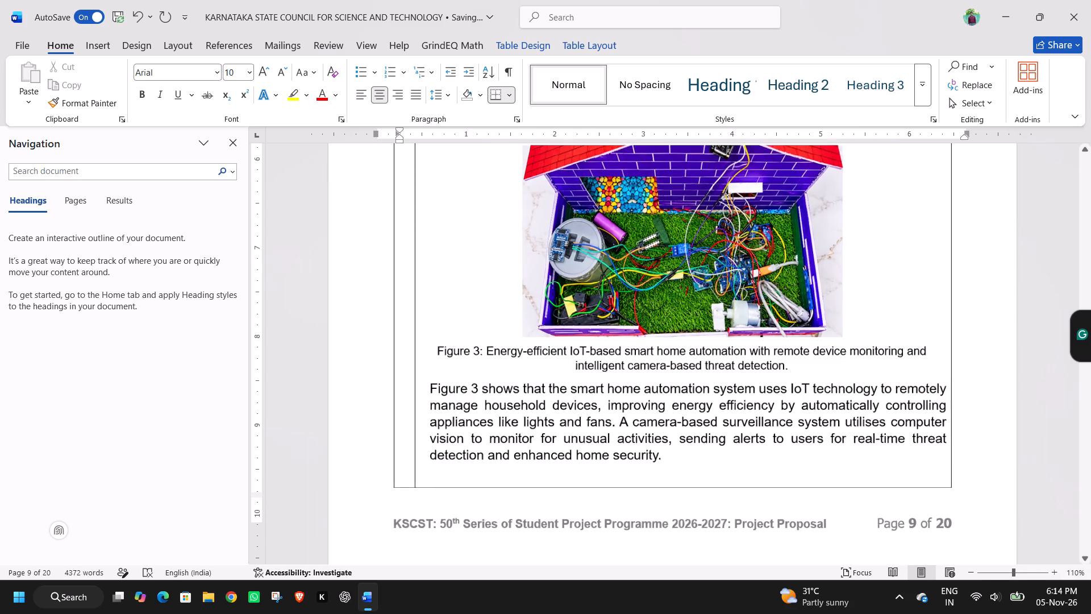
pyautogui.keyDown('ctrl'); pyautogui.scroll(-1, 594, 368); pyautogui.keyUp('ctrl')
pyautogui.scroll(1, 594, 368)
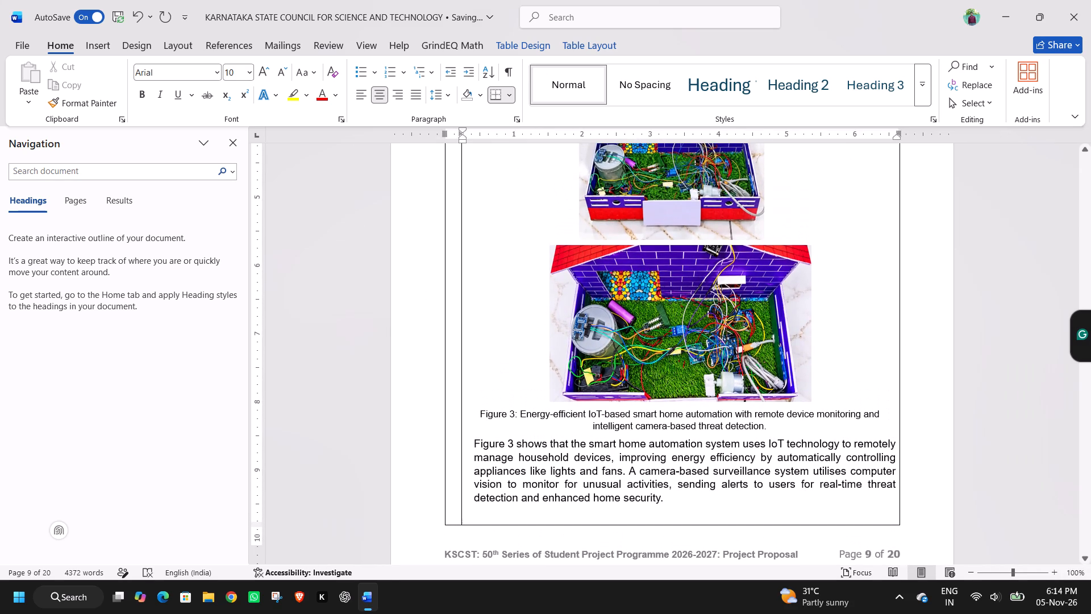
pyautogui.click(526, 503)
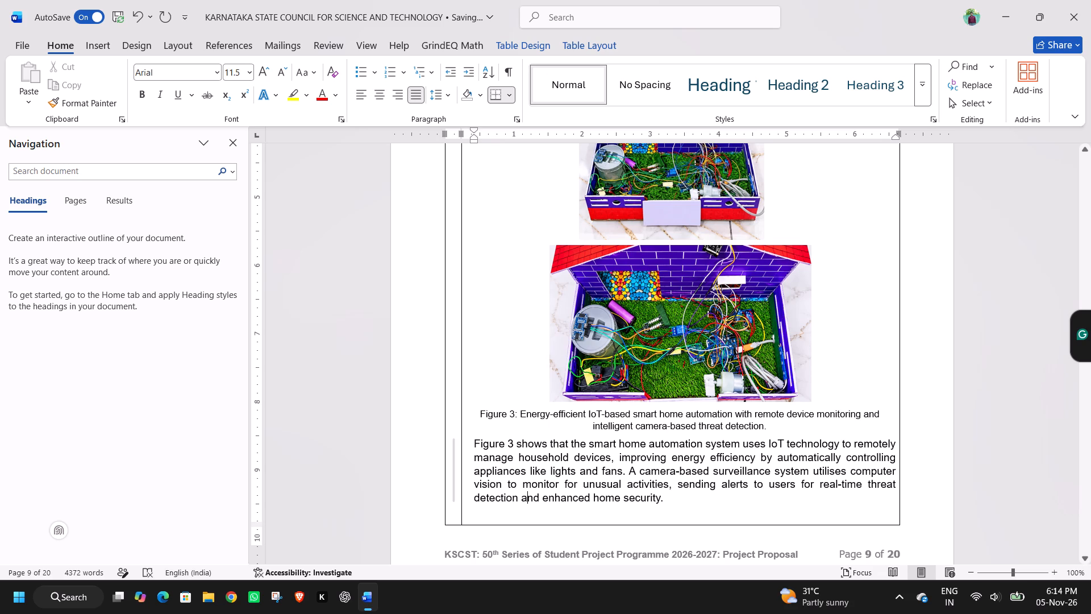
pyautogui.scroll(-4, 526, 503)
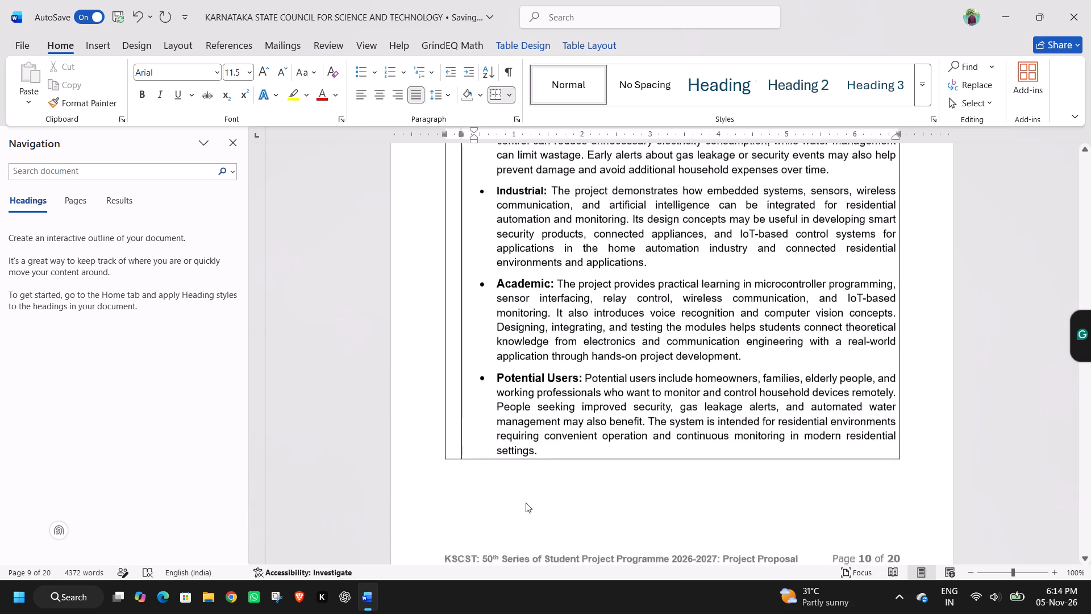
pyautogui.scroll(-4, 526, 503)
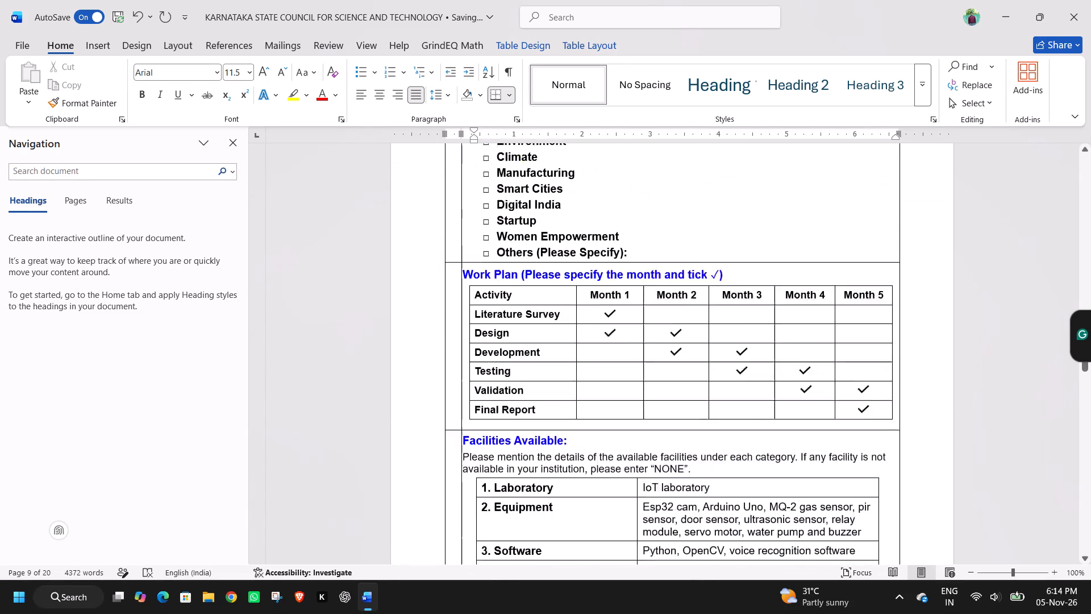
pyautogui.scroll(-1, 526, 503)
pyautogui.scroll(1, 499, 414)
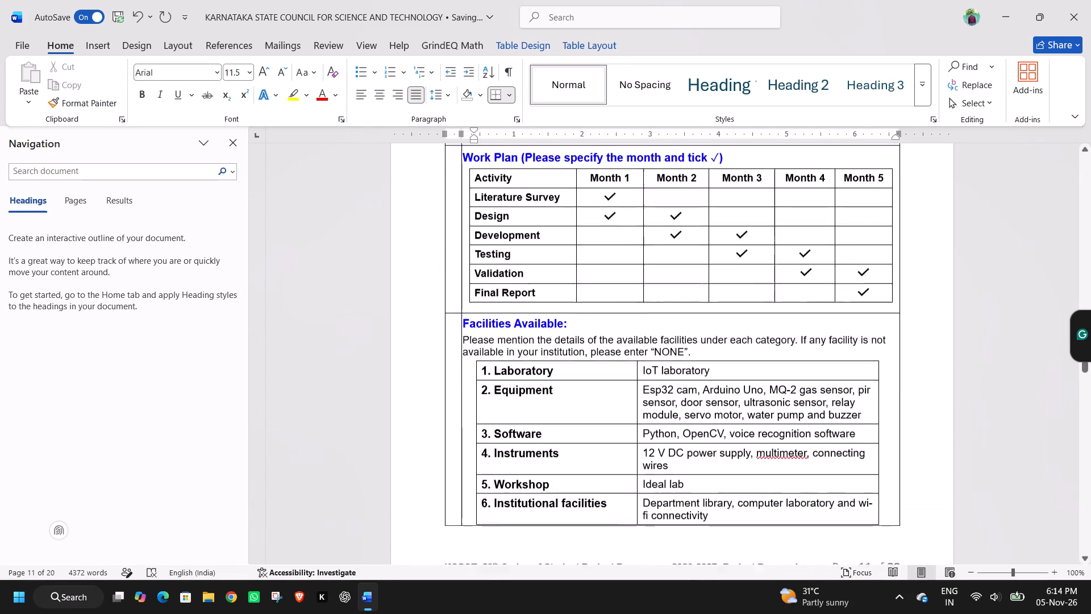
pyautogui.scroll(5, 499, 414)
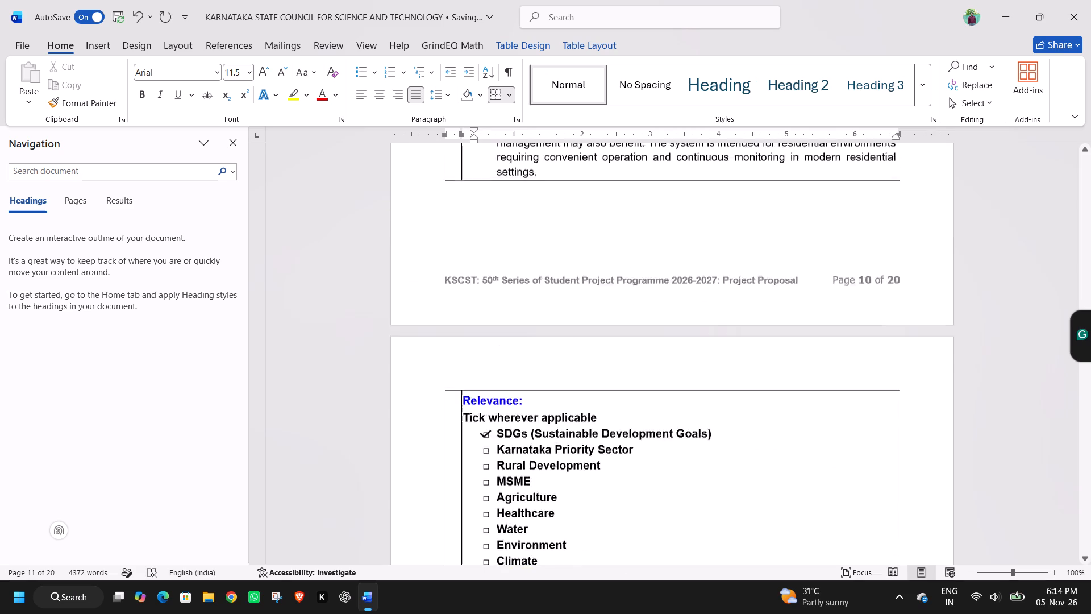
pyautogui.scroll(5, 499, 414)
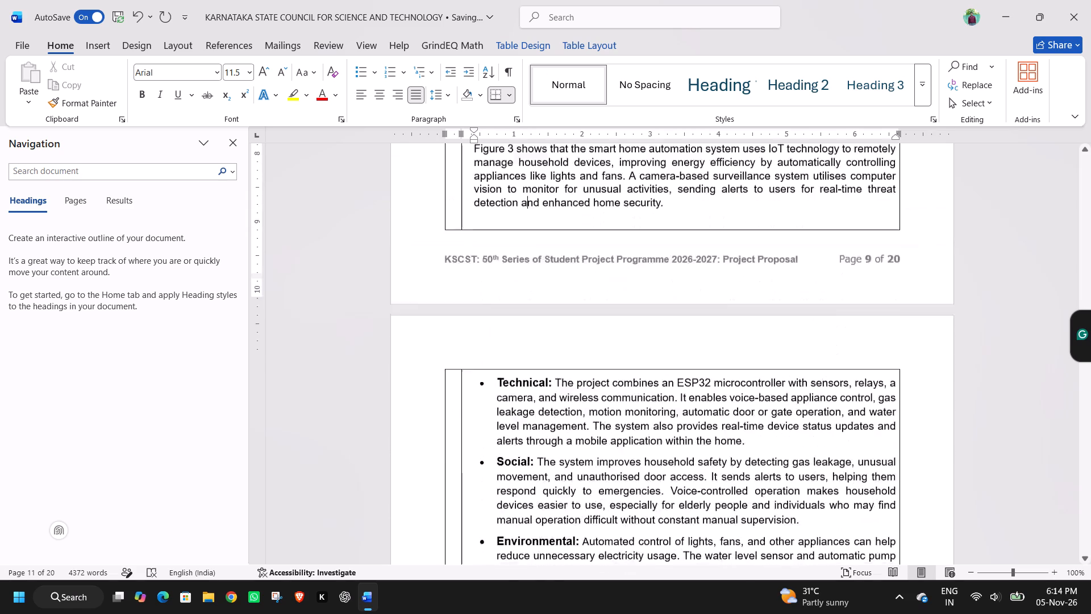
pyautogui.scroll(1, 499, 414)
pyautogui.scroll(-2, 499, 414)
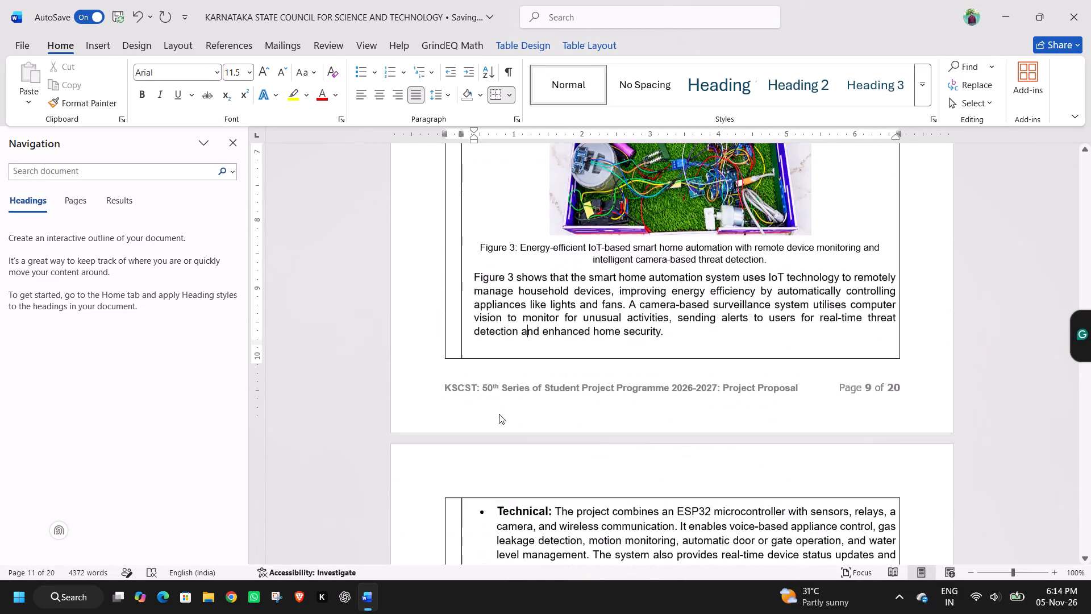
pyautogui.scroll(-4, 499, 414)
pyautogui.scroll(1, 499, 426)
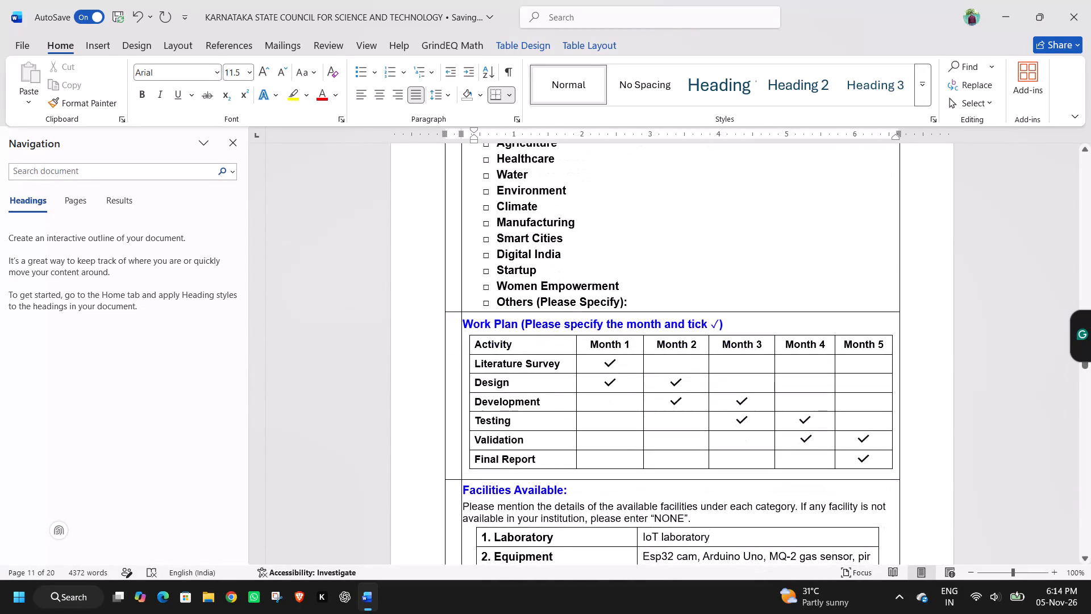
pyautogui.scroll(2, 512, 456)
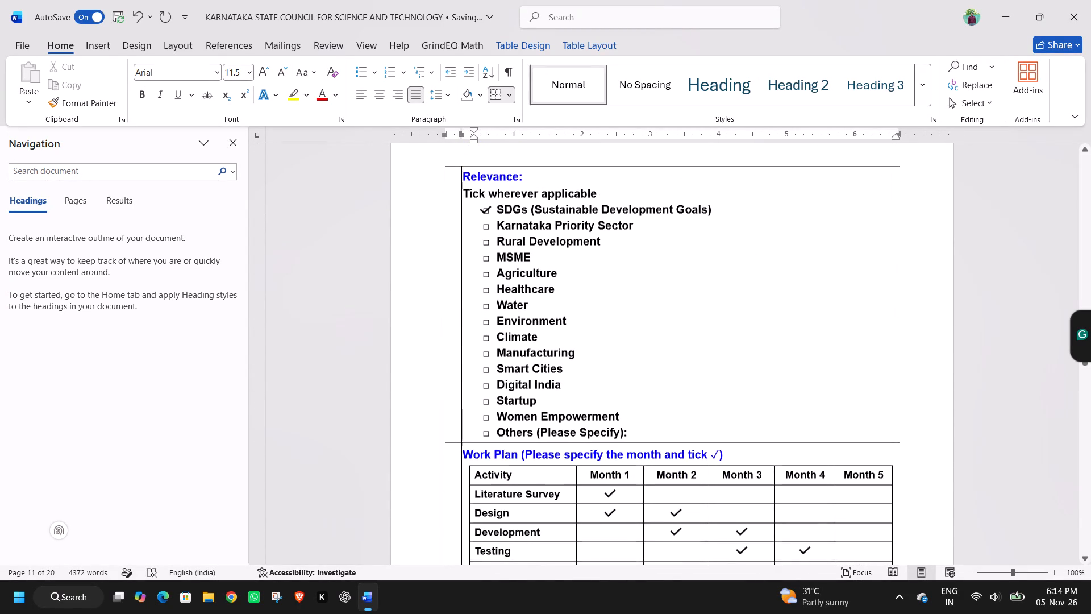
# Clear the automatic numbering and any leftover content from the serial-number cell beside the Relevance section.
pyautogui.click(451, 265)
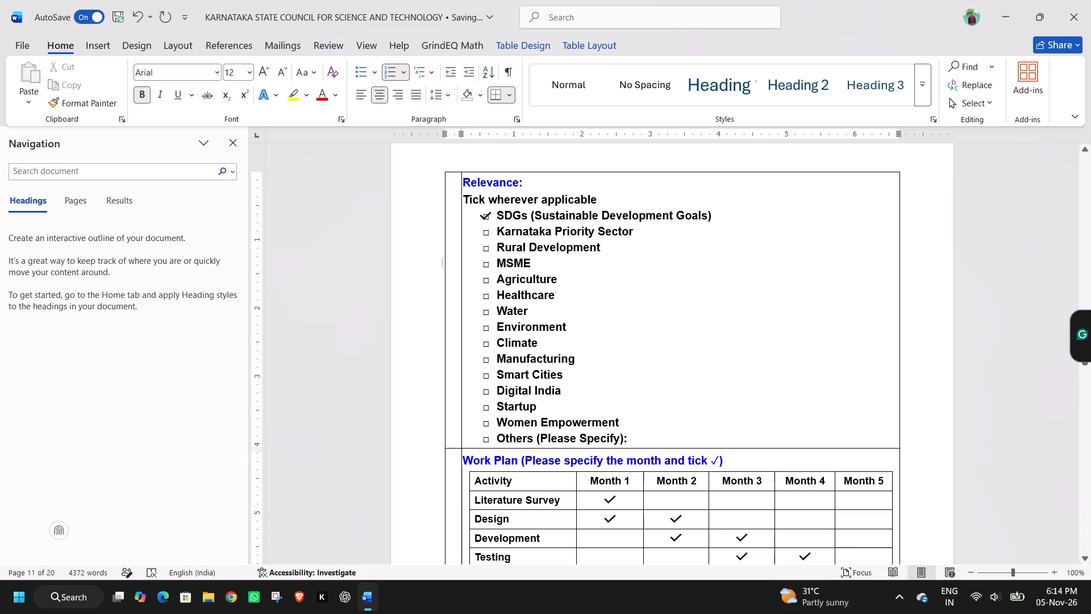
pyautogui.press('BackSpace')
pyautogui.press('BackSpace')
pyautogui.press('BackSpace')
pyautogui.press('BackSpace')
pyautogui.press('BackSpace')
pyautogui.press('BackSpace')
pyautogui.press('BackSpace')
pyautogui.press('BackSpace')
pyautogui.press('BackSpace')
pyautogui.press('BackSpace')
pyautogui.press('BackSpace')
pyautogui.press('BackSpace')
pyautogui.press('BackSpace')
pyautogui.press('BackSpace')
pyautogui.press('BackSpace')
pyautogui.press('BackSpace')
pyautogui.press('BackSpace')
pyautogui.press('BackSpace')
pyautogui.press('BackSpace')
pyautogui.press('BackSpace')
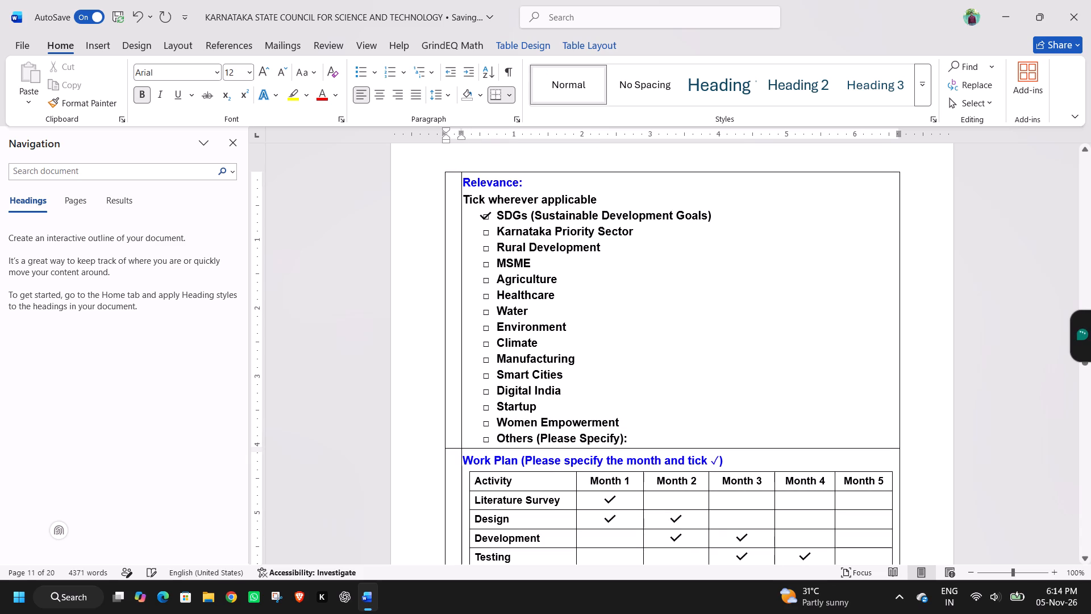
# Enter the section number "16." beside Relevance, centred in its cell, with the font size set to 11.
pyautogui.scroll(1, 451, 265)
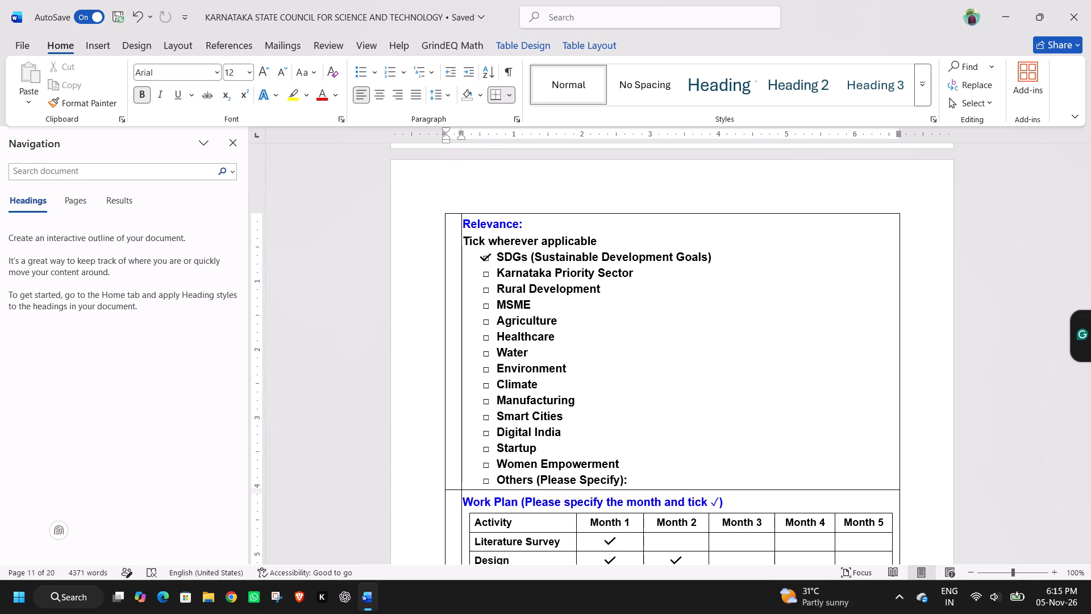
pyautogui.write('16')
pyautogui.press('.')
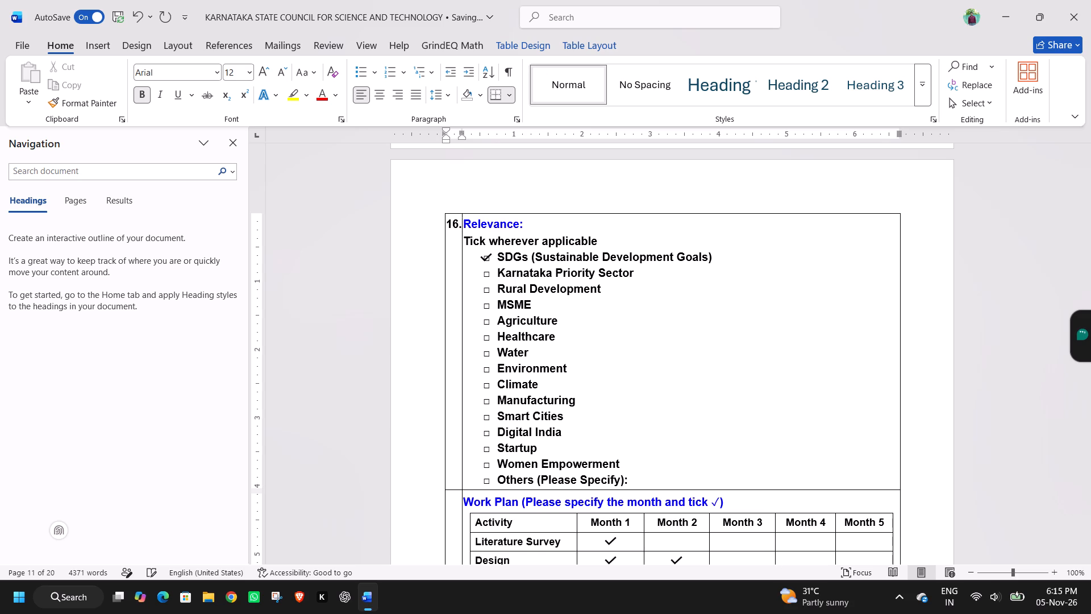
pyautogui.hotkey('shift', 'Left')
pyautogui.hotkey('shift', 'Left')
pyautogui.hotkey('shift', 'Left')
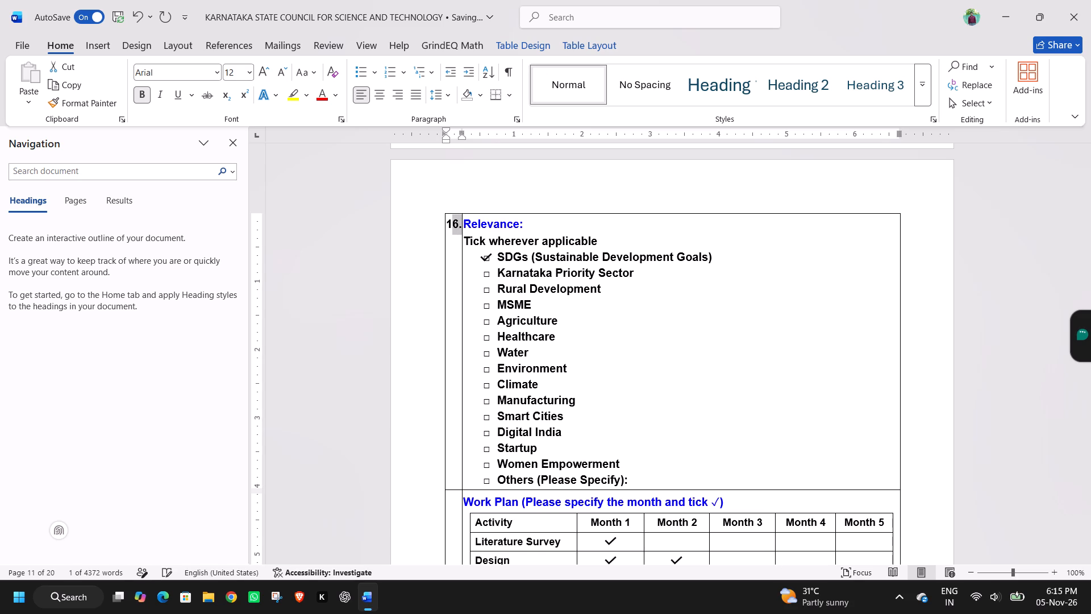
pyautogui.click(379, 99)
pyautogui.click(235, 73)
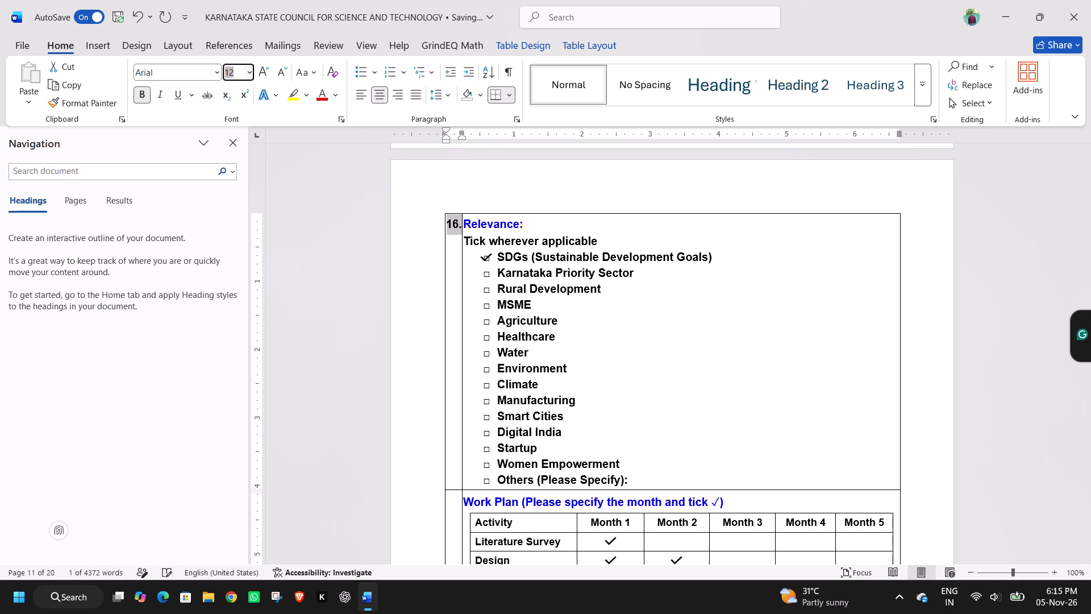
pyautogui.write('11')
pyautogui.press('Return')
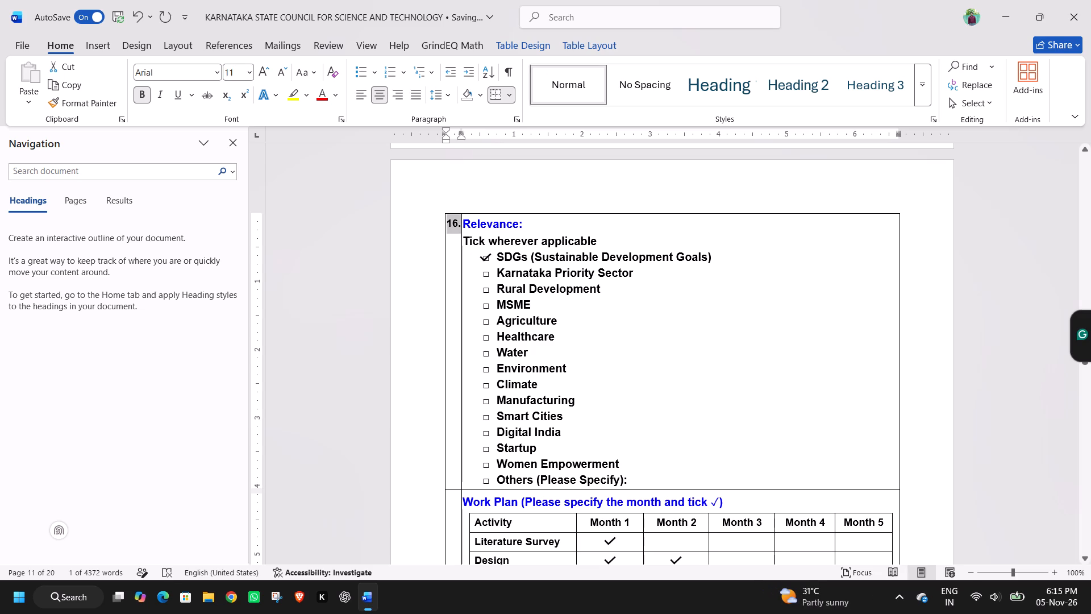
# Replace the automatic numbering in the serial-number cell beside Work Plan with the plain text "17.".
pyautogui.click(455, 524)
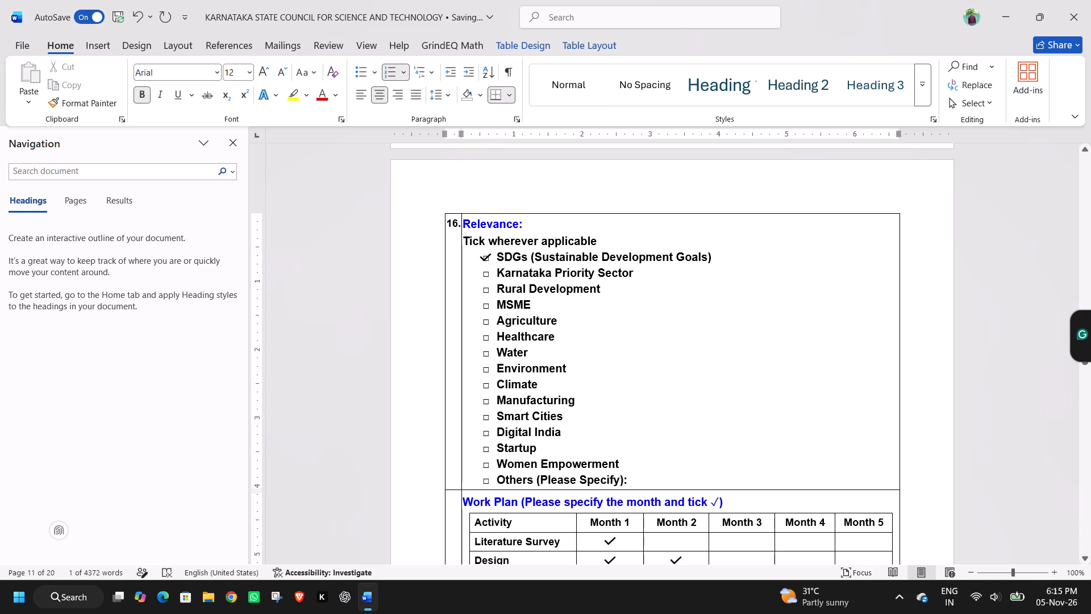
pyautogui.press('BackSpace')
pyautogui.press('BackSpace')
pyautogui.press('BackSpace')
pyautogui.press('BackSpace')
pyautogui.press('BackSpace')
pyautogui.press('BackSpace')
pyautogui.press('BackSpace')
pyautogui.press('BackSpace')
pyautogui.press('BackSpace')
pyautogui.press('BackSpace')
pyautogui.press('BackSpace')
pyautogui.press('BackSpace')
pyautogui.press('BackSpace')
pyautogui.press('BackSpace')
pyautogui.press('BackSpace')
pyautogui.press('BackSpace')
pyautogui.press('BackSpace')
pyautogui.press('BackSpace')
pyautogui.write('17.')
# Set the font size of the Work Plan section number to 11.
pyautogui.hotkey('shift', 'Left')
pyautogui.hotkey('shift', 'Left')
pyautogui.hotkey('shift', 'Left')
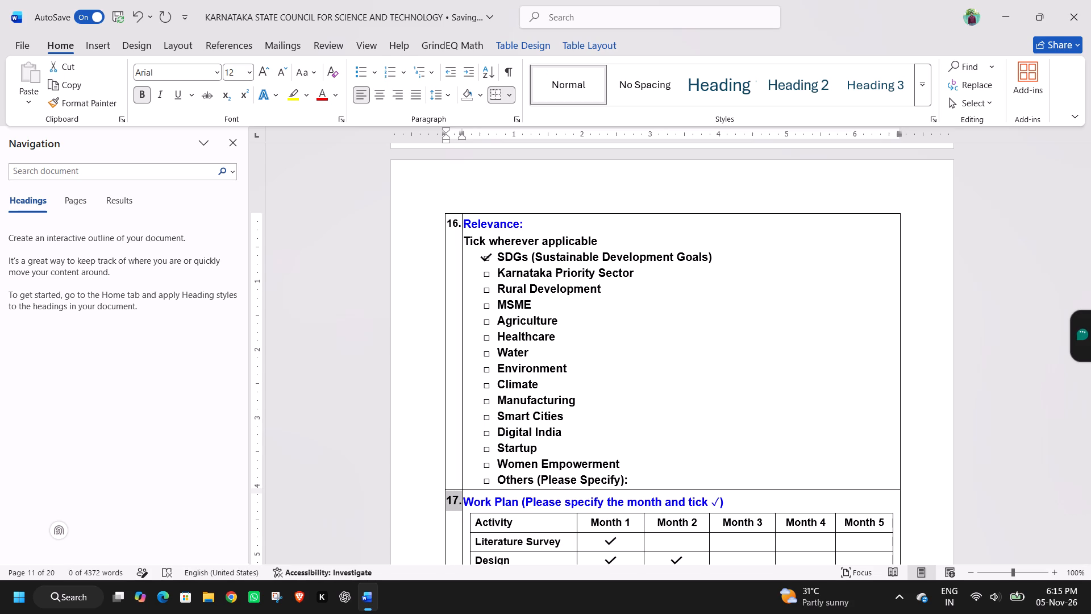
pyautogui.click(236, 74)
pyautogui.write('11')
pyautogui.press('Return')
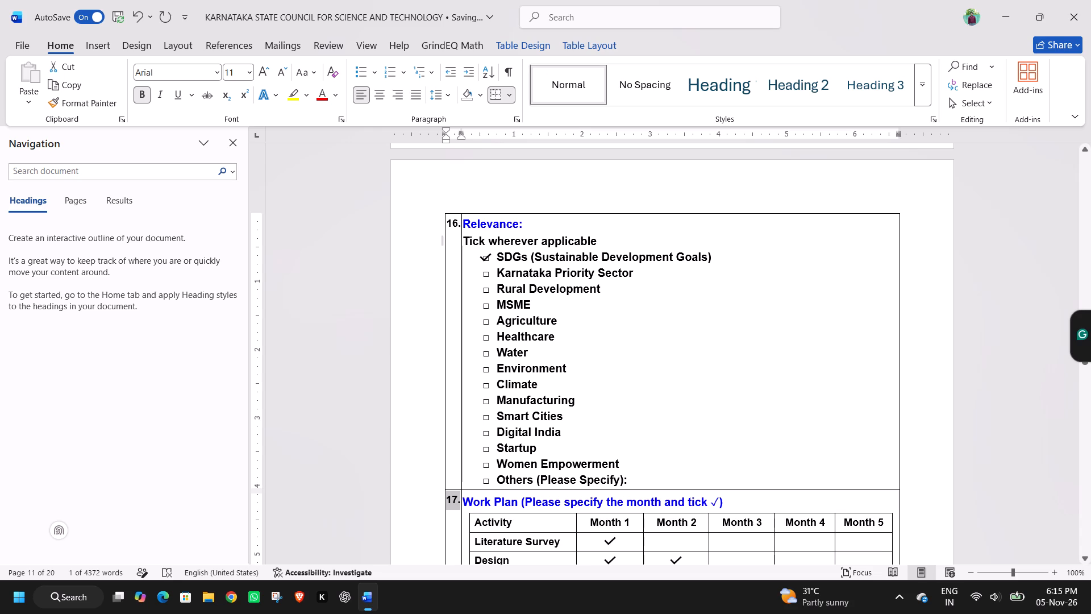
# Replace the automatic numbering beside Facilities Available with the plain text "18.", centred in its cell.
pyautogui.scroll(-2, 538, 289)
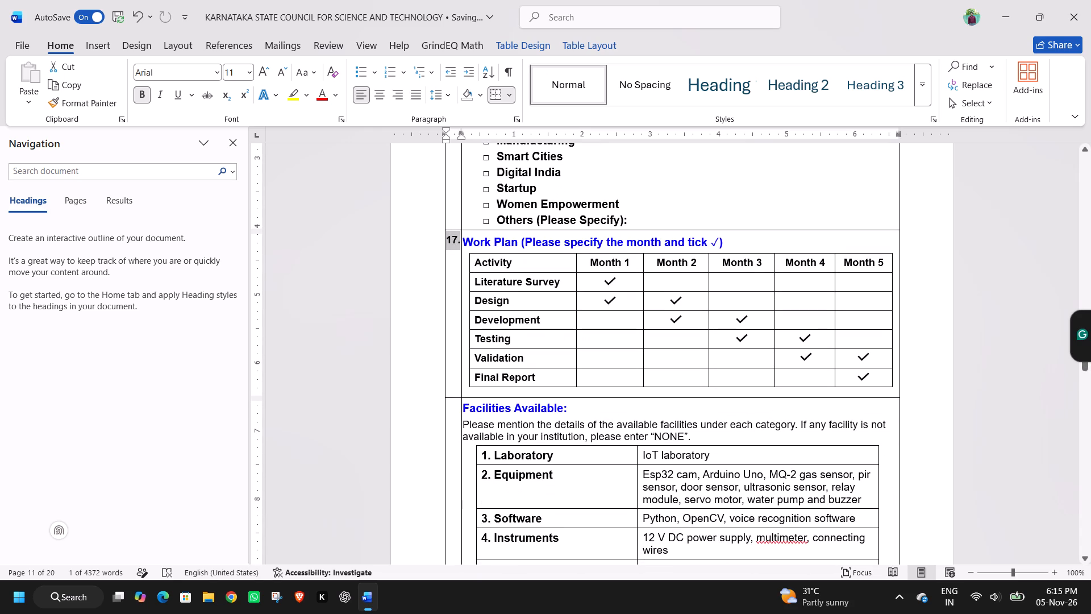
pyautogui.click(455, 415)
pyautogui.press('BackSpace')
pyautogui.press('BackSpace')
pyautogui.press('BackSpace')
pyautogui.press('BackSpace')
pyautogui.press('BackSpace')
pyautogui.press('BackSpace')
pyautogui.press('BackSpace')
pyautogui.press('BackSpace')
pyautogui.press('BackSpace')
pyautogui.press('BackSpace')
pyautogui.press('BackSpace')
pyautogui.press('BackSpace')
pyautogui.press('BackSpace')
pyautogui.press('BackSpace')
pyautogui.press('BackSpace')
pyautogui.press('BackSpace')
pyautogui.press('BackSpace')
pyautogui.write('18.')
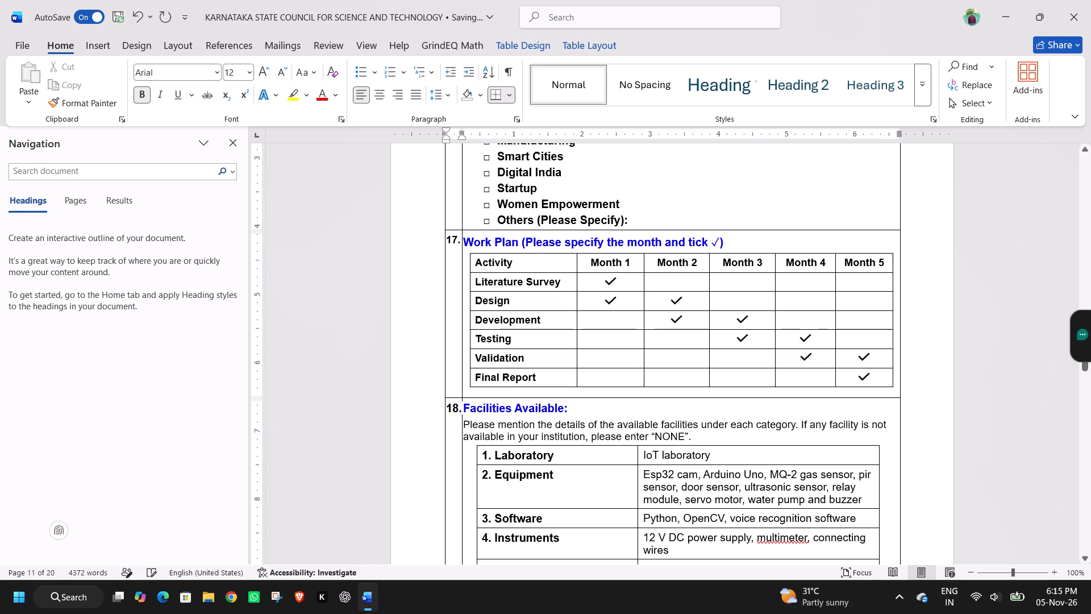
pyautogui.click(380, 98)
# Set the font size to 11 for the Facilities Available section number and the empty serial-number cell beside Major Requirements.
pyautogui.click(236, 71)
pyautogui.write('11')
pyautogui.press('Return')
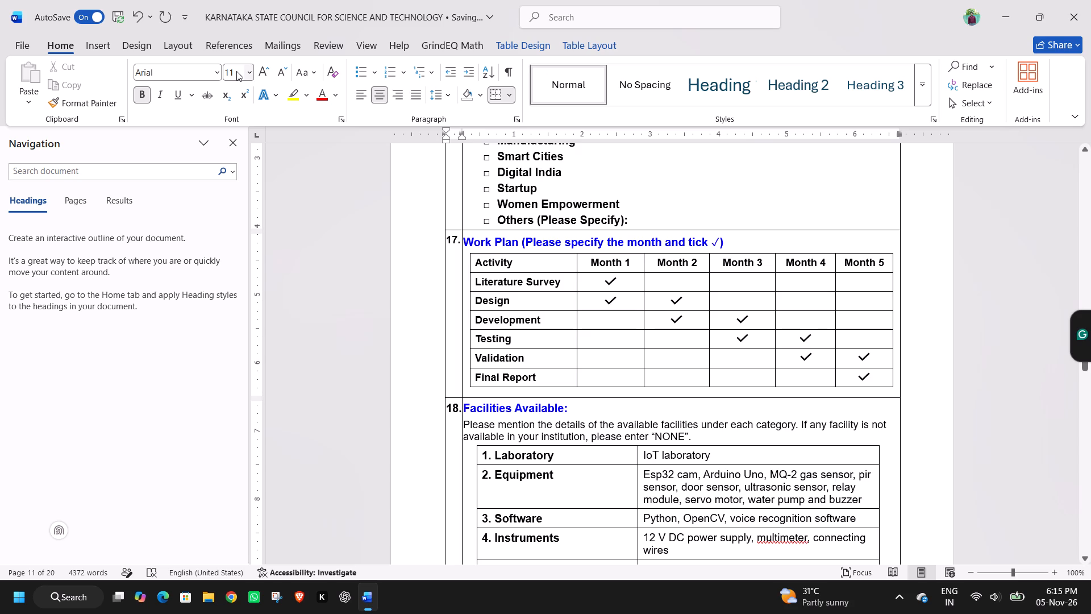
pyautogui.click(457, 441)
pyautogui.hotkey('shift', 'Left')
pyautogui.hotkey('shift', 'Left')
pyautogui.hotkey('shift', 'Right')
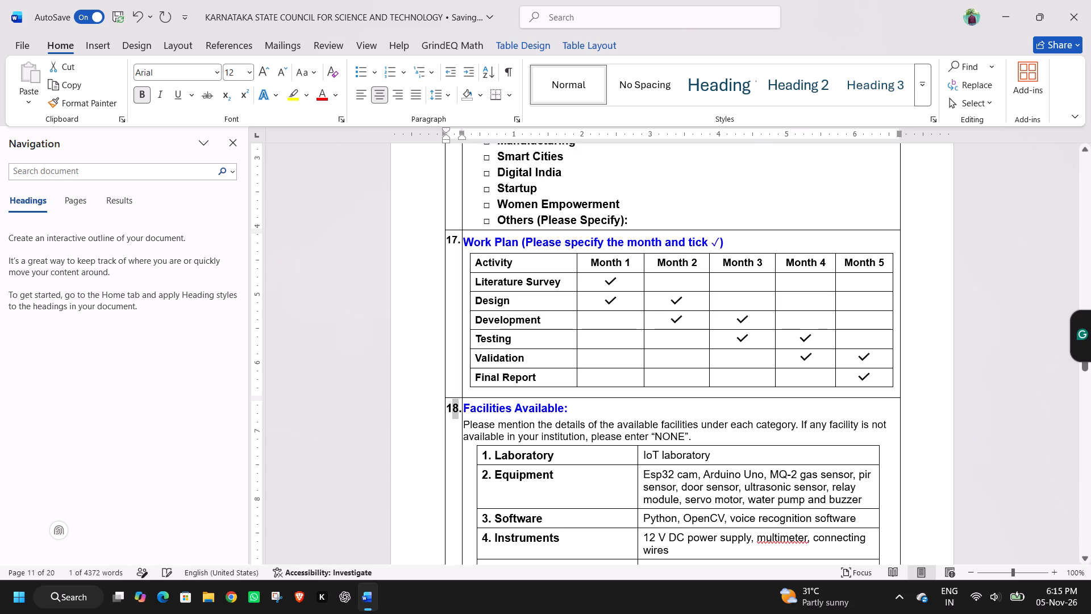
pyautogui.hotkey('shift', 'Right')
pyautogui.hotkey('shift', 'Right')
pyautogui.press('Right')
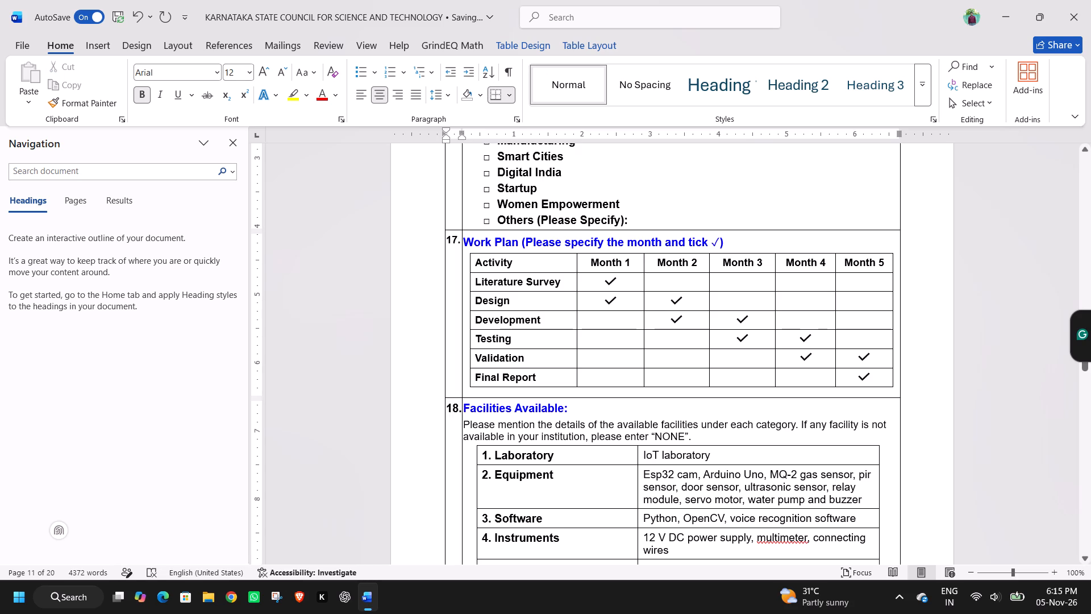
pyautogui.hotkey('shift', 'Left')
pyautogui.hotkey('shift', 'Left')
pyautogui.hotkey('shift', 'Left')
pyautogui.hotkey('shift', 'Left')
pyautogui.hotkey('shift', 'Left')
pyautogui.hotkey('shift', 'Right')
pyautogui.hotkey('shift', 'Right')
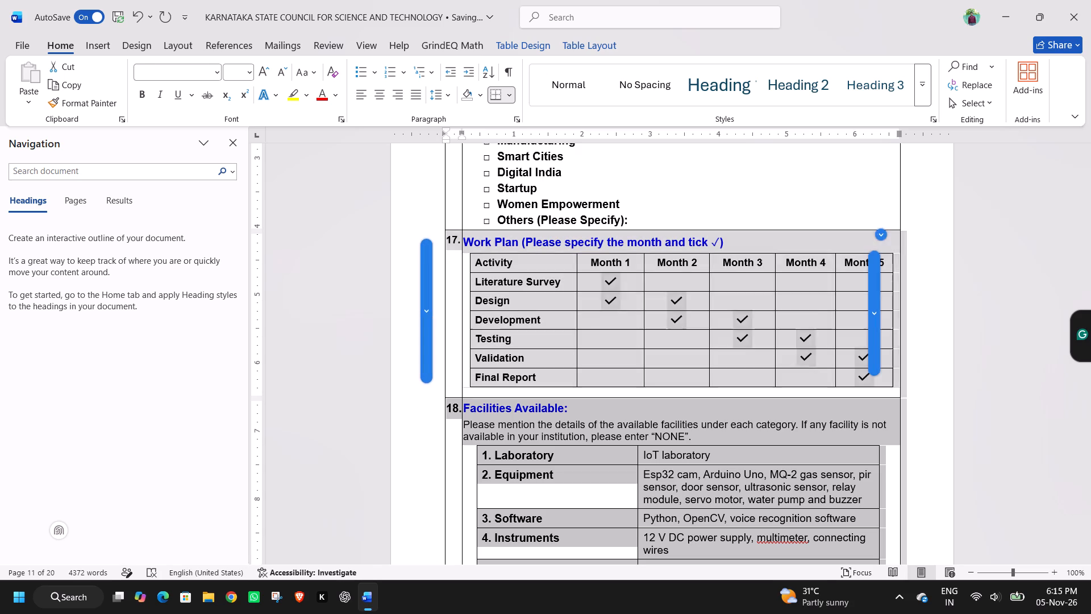
pyautogui.hotkey('shift', 'Right')
pyautogui.hotkey('shift', 'Right')
pyautogui.hotkey('shift', 'Left')
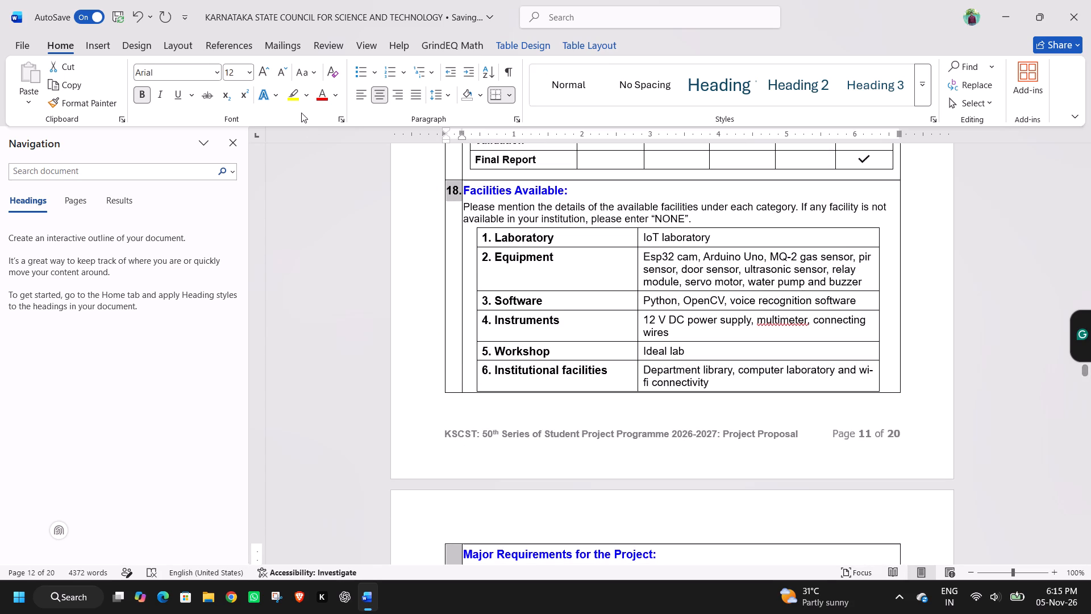
pyautogui.click(240, 73)
pyautogui.write('11')
pyautogui.press('Return')
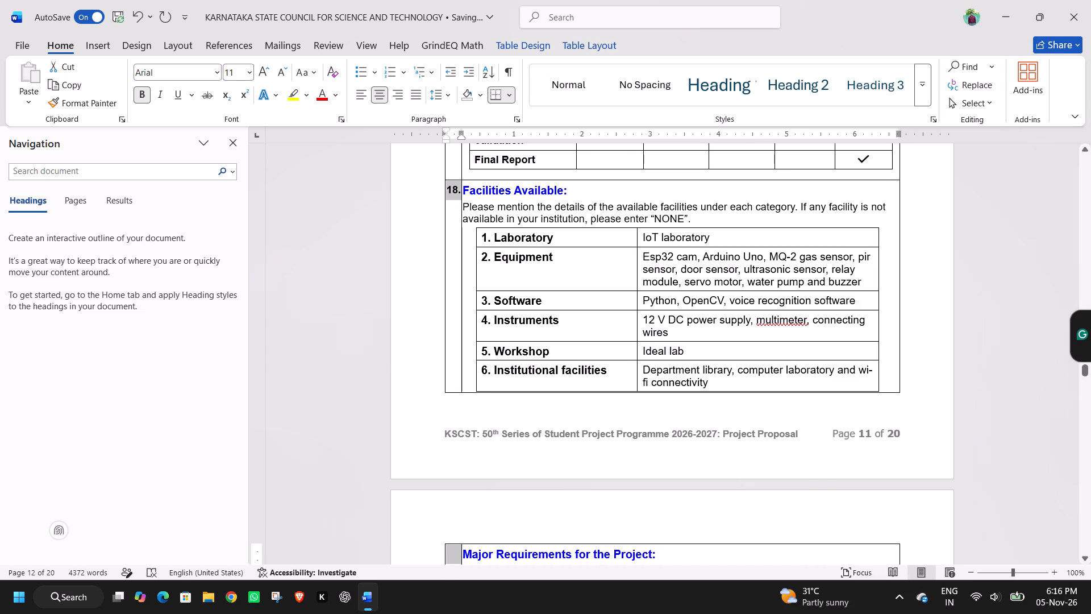
# Replace the automatic numbering beside Major Requirements for the Project with the plain text "19.", centred in its cell.
pyautogui.scroll(-1, 445, 265)
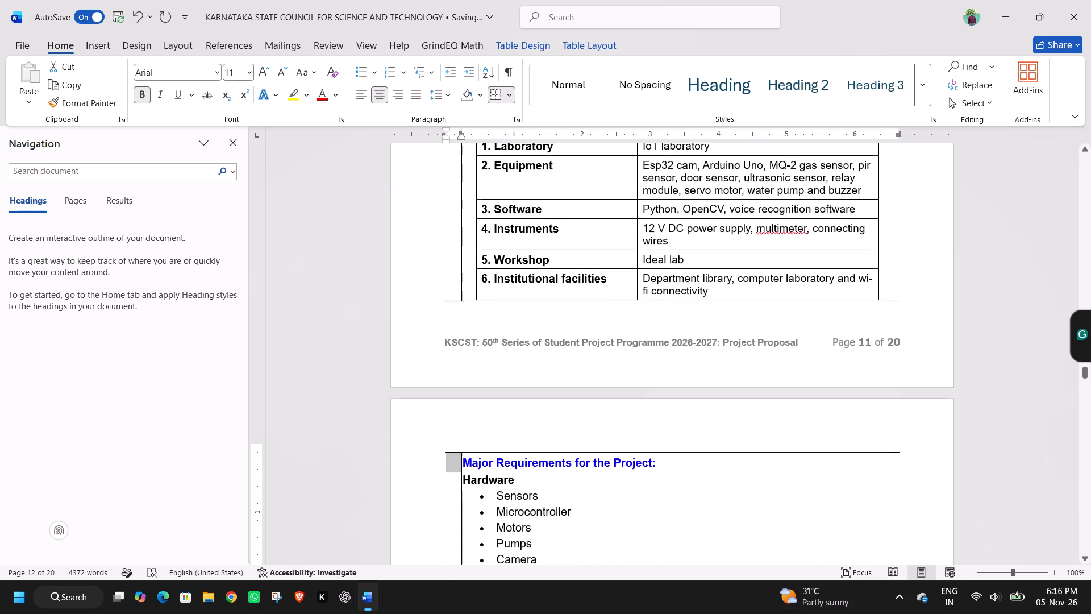
pyautogui.click(457, 466)
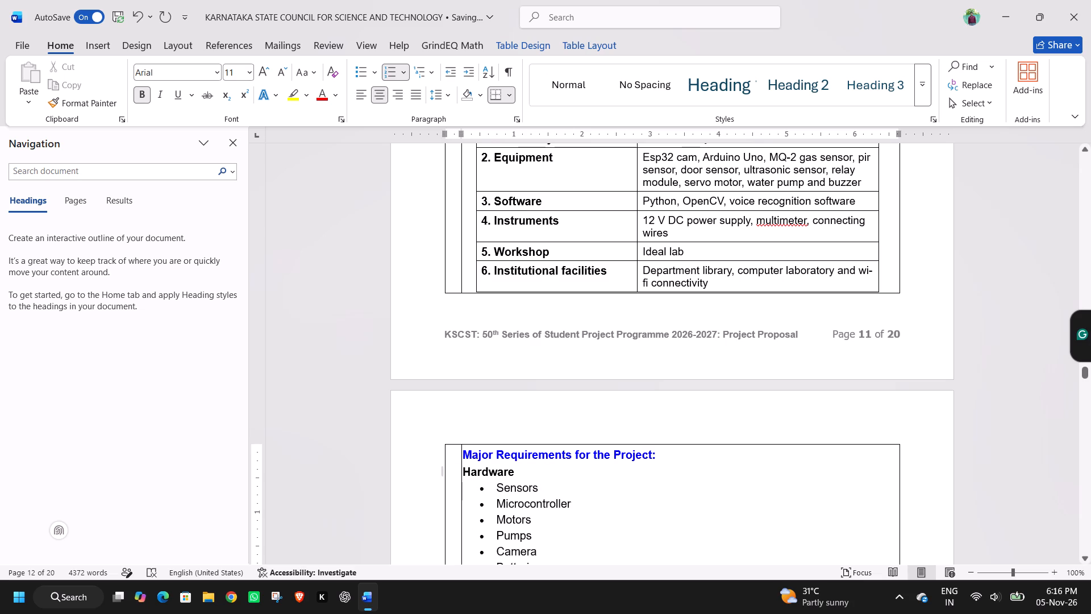
pyautogui.press('BackSpace')
pyautogui.press('BackSpace')
pyautogui.press('BackSpace')
pyautogui.press('BackSpace')
pyautogui.press('BackSpace')
pyautogui.press('BackSpace')
pyautogui.press('BackSpace')
pyautogui.press('BackSpace')
pyautogui.press('BackSpace')
pyautogui.press('BackSpace')
pyautogui.press('BackSpace')
pyautogui.press('BackSpace')
pyautogui.press('BackSpace')
pyautogui.press('BackSpace')
pyautogui.press('BackSpace')
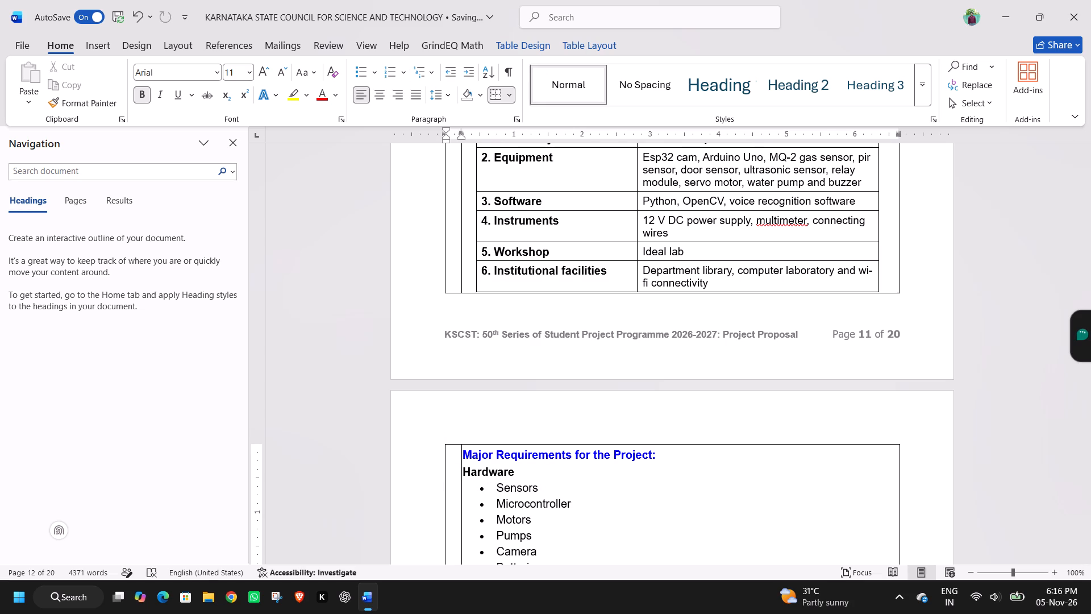
pyautogui.write('19.')
pyautogui.hotkey('shift', 'Left')
pyautogui.hotkey('shift', 'Left')
pyautogui.hotkey('shift', 'Left')
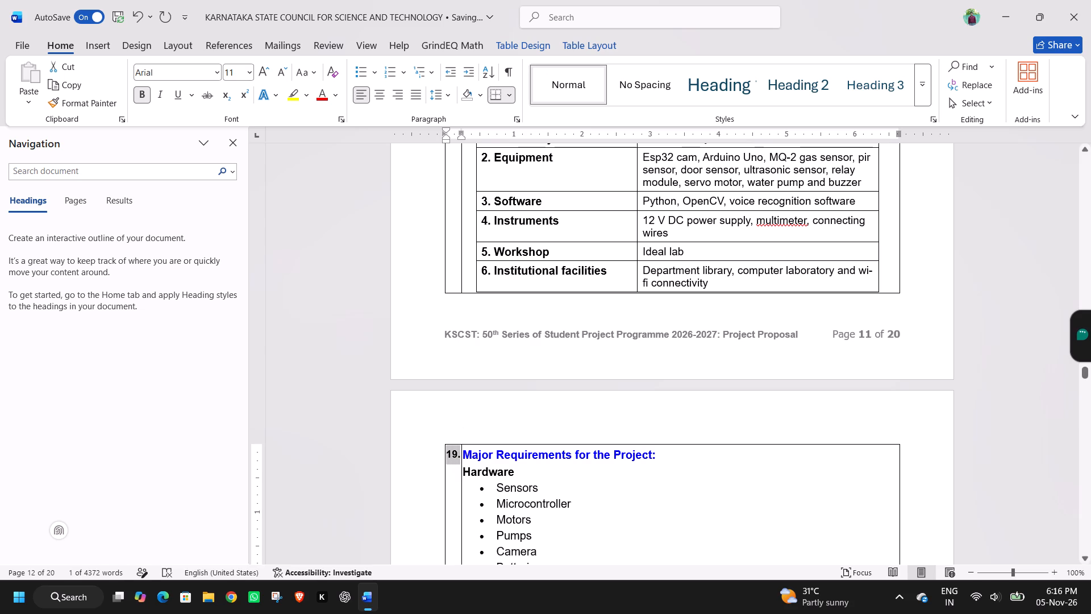
pyautogui.click(379, 98)
pyautogui.click(523, 460)
# Replace the automatic numbering beside Budget Estimate with the plain text "20.", centred in its cell.
pyautogui.scroll(-1, 523, 460)
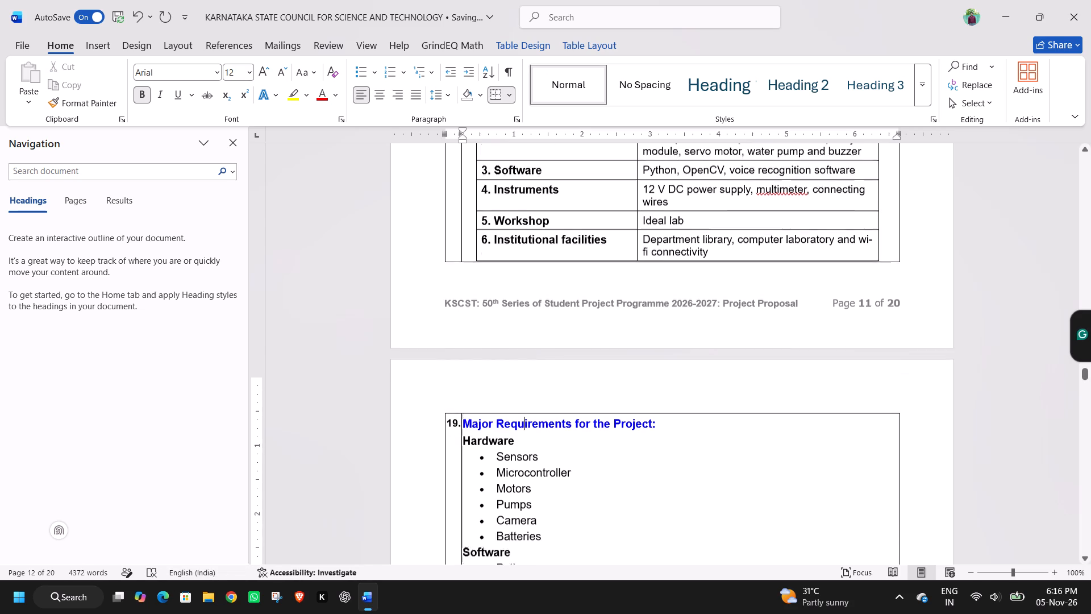
pyautogui.scroll(-3, 523, 460)
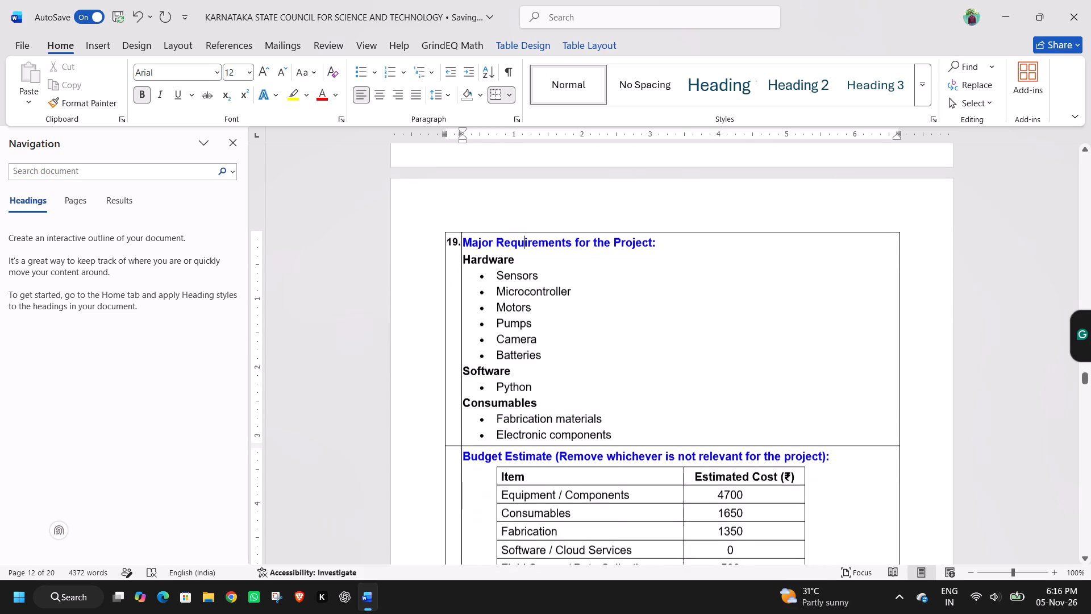
pyautogui.click(450, 489)
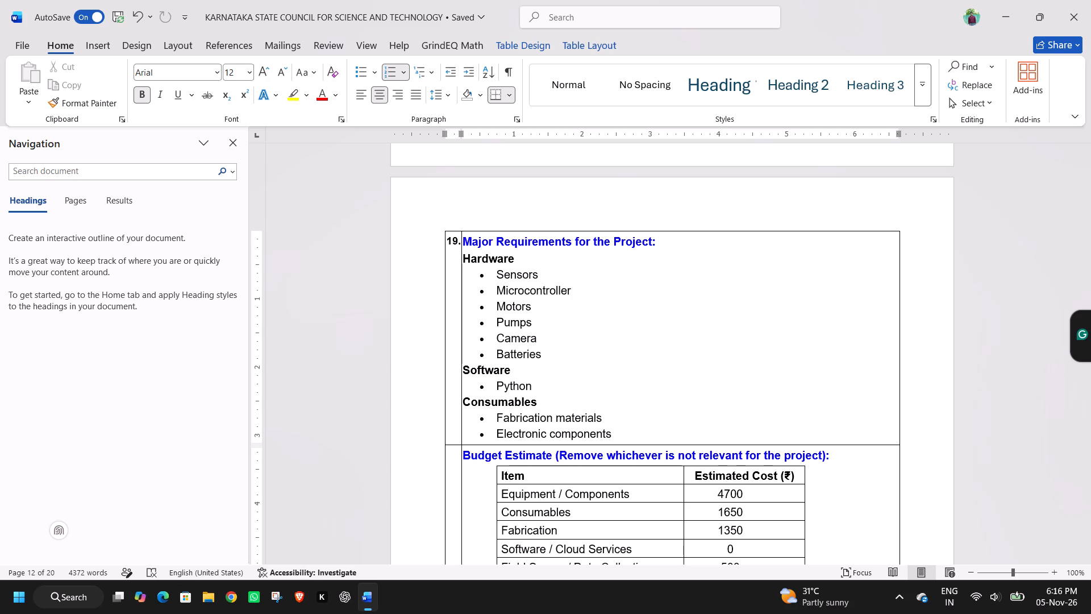
pyautogui.press('BackSpace')
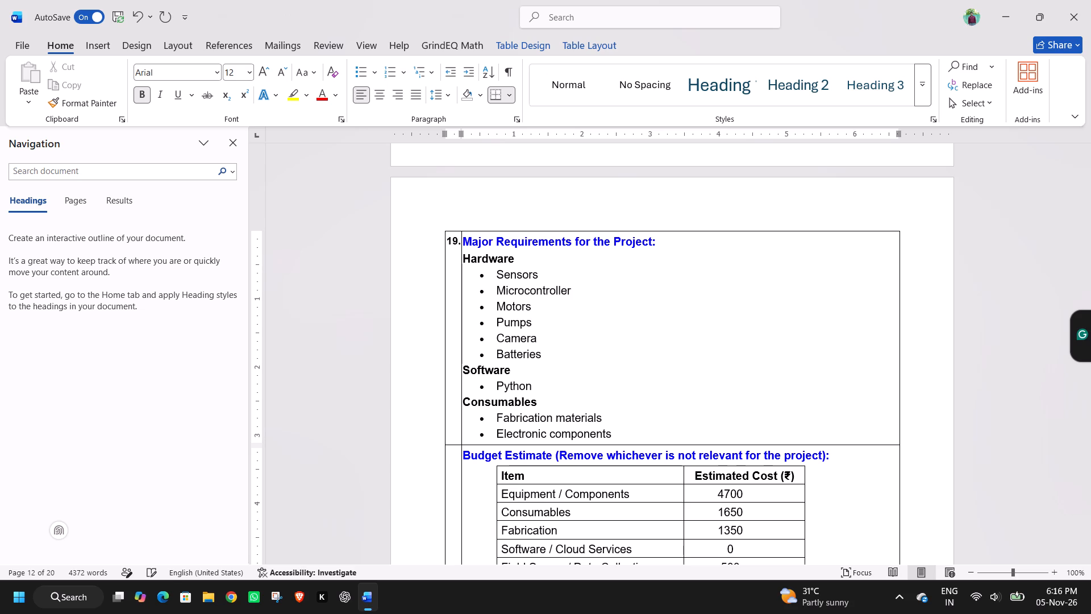
pyautogui.press('BackSpace')
pyautogui.press('BackSpace')
pyautogui.press('BackSpace')
pyautogui.press('BackSpace')
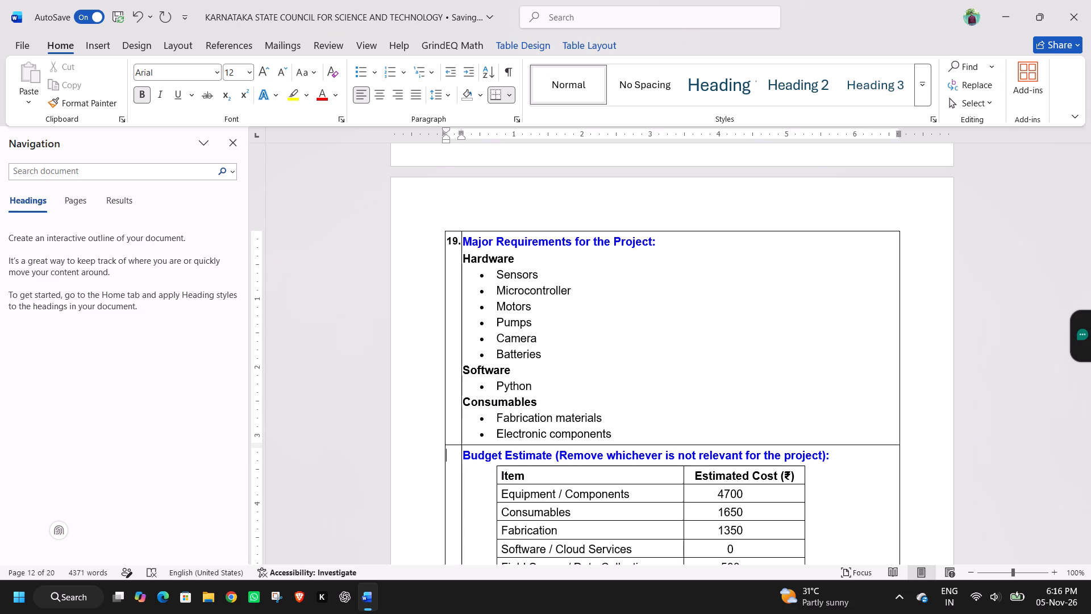
pyautogui.press('BackSpace')
pyautogui.press('BackSpace')
pyautogui.write('20.')
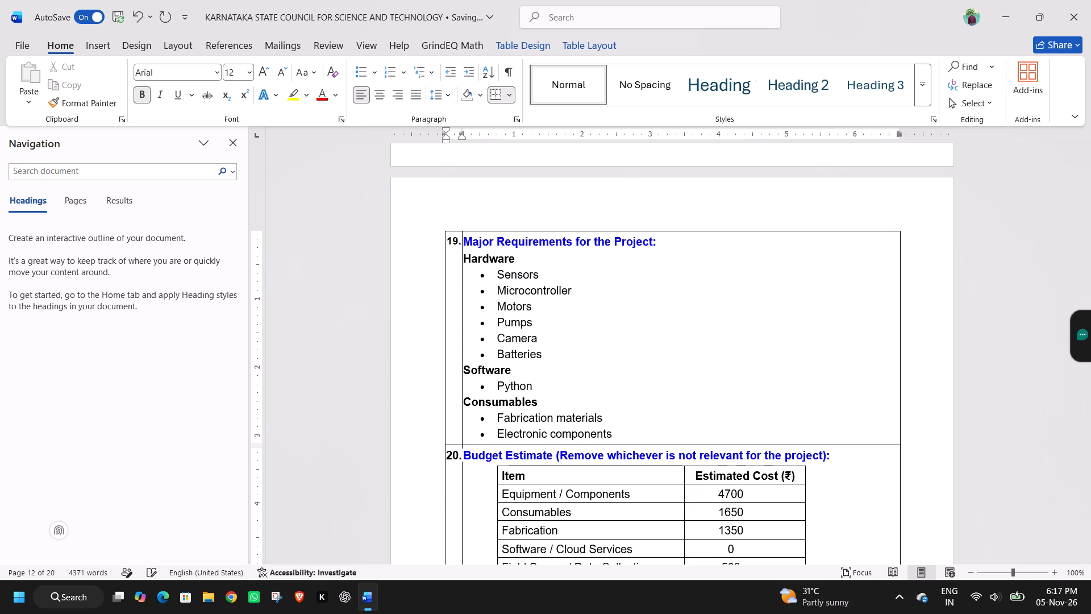
pyautogui.hotkey('shift', 'Left')
pyautogui.hotkey('shift', 'Left')
pyautogui.hotkey('shift', 'Left')
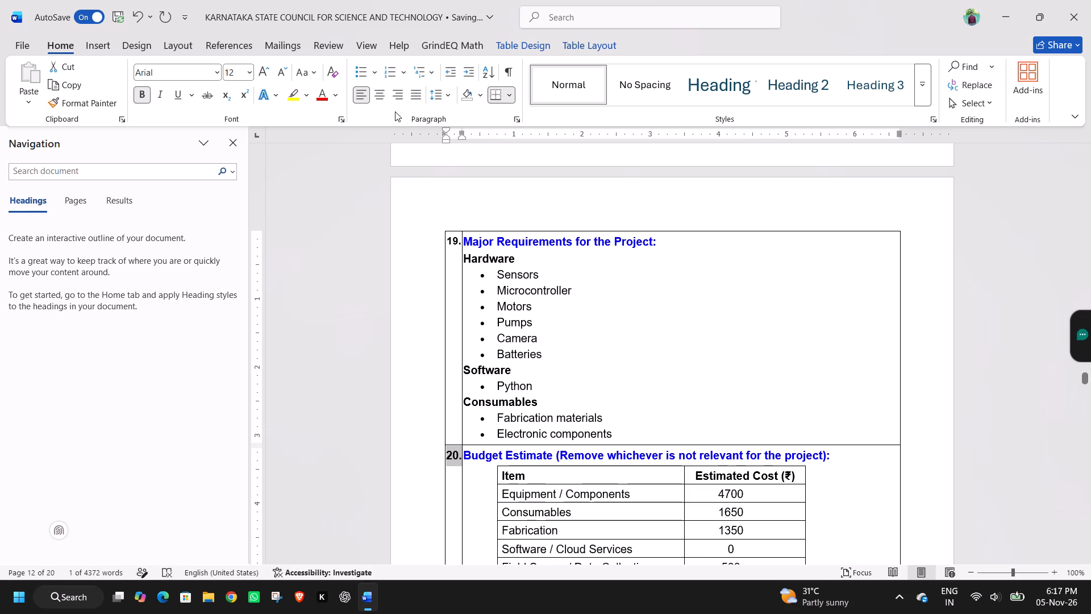
pyautogui.click(384, 92)
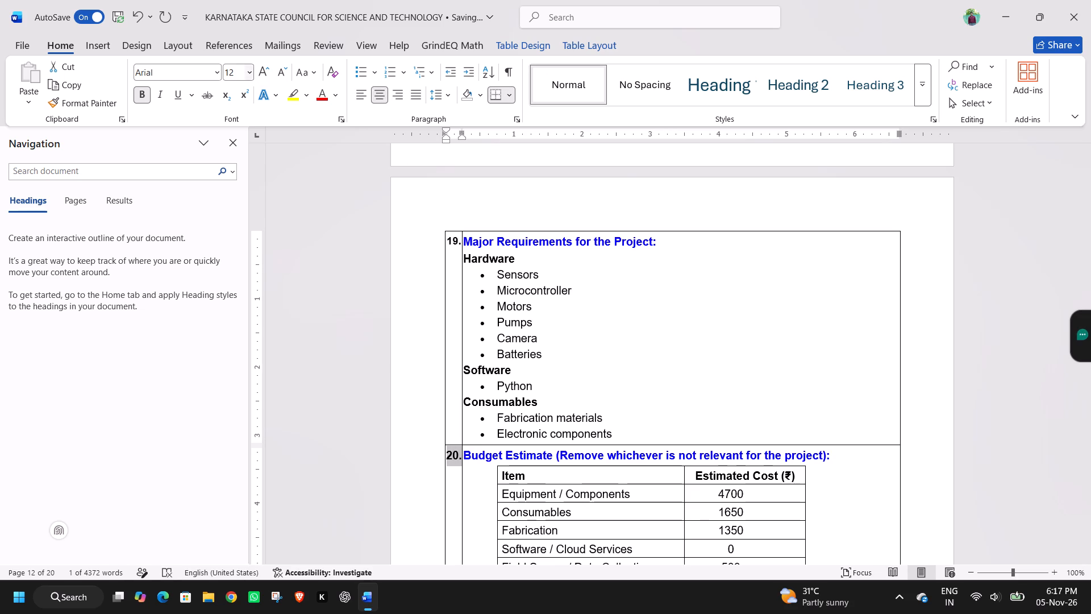
# Set the font size of the Budget Estimate section number to 11.
pyautogui.click(237, 74)
pyautogui.write('11')
pyautogui.press('Return')
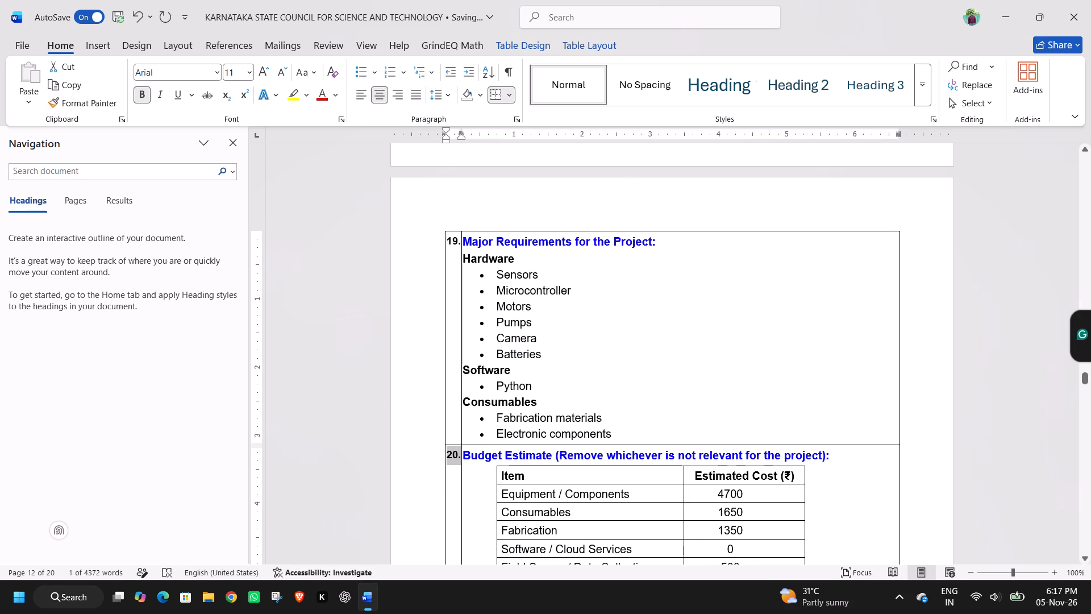
# Replace the automatic numbering beside References with the plain text "21.".
pyautogui.scroll(-4, 403, 280)
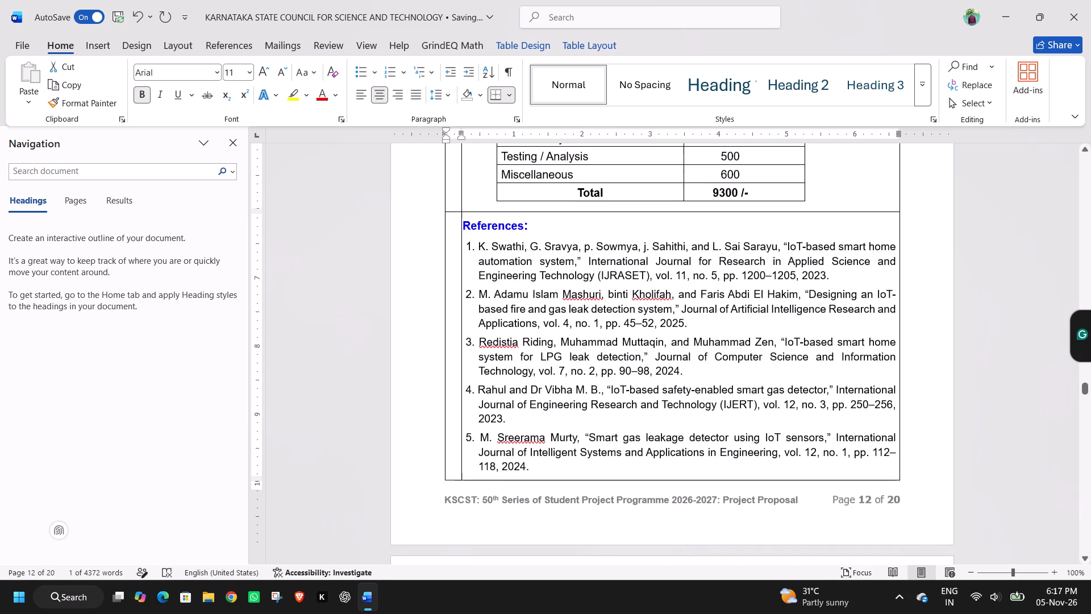
pyautogui.click(455, 230)
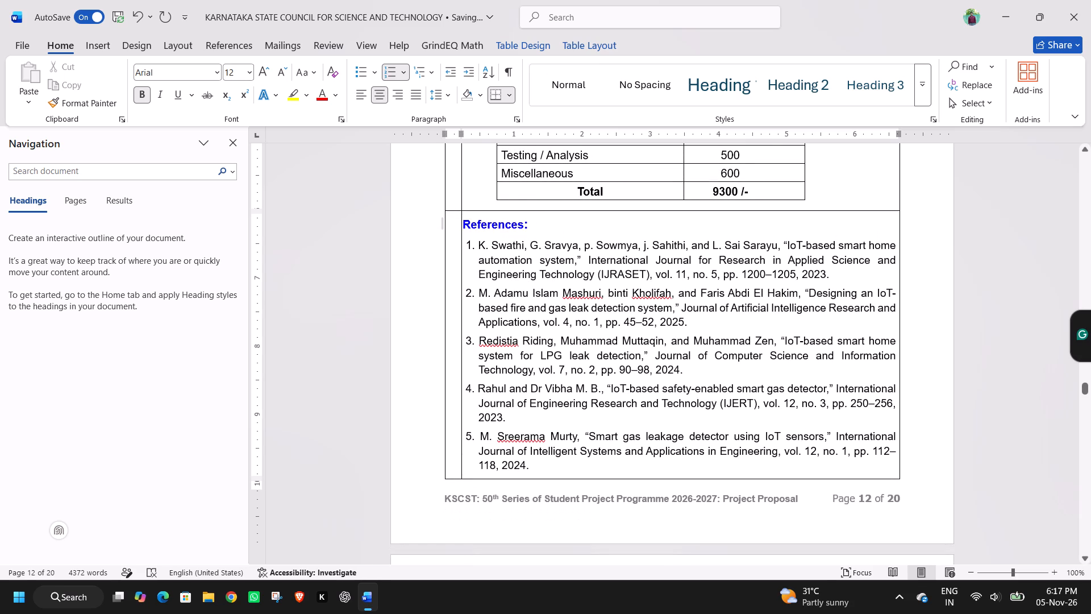
pyautogui.press('BackSpace')
pyautogui.press('BackSpace')
pyautogui.press('BackSpace')
pyautogui.press('BackSpace')
pyautogui.press('BackSpace')
pyautogui.press('BackSpace')
pyautogui.press('BackSpace')
pyautogui.press('BackSpace')
pyautogui.press('BackSpace')
pyautogui.press('BackSpace')
pyautogui.press('BackSpace')
pyautogui.press('BackSpace')
pyautogui.press('BackSpace')
pyautogui.press('BackSpace')
pyautogui.press('BackSpace')
pyautogui.press('BackSpace')
pyautogui.press('BackSpace')
pyautogui.press('Delete')
pyautogui.press('Delete')
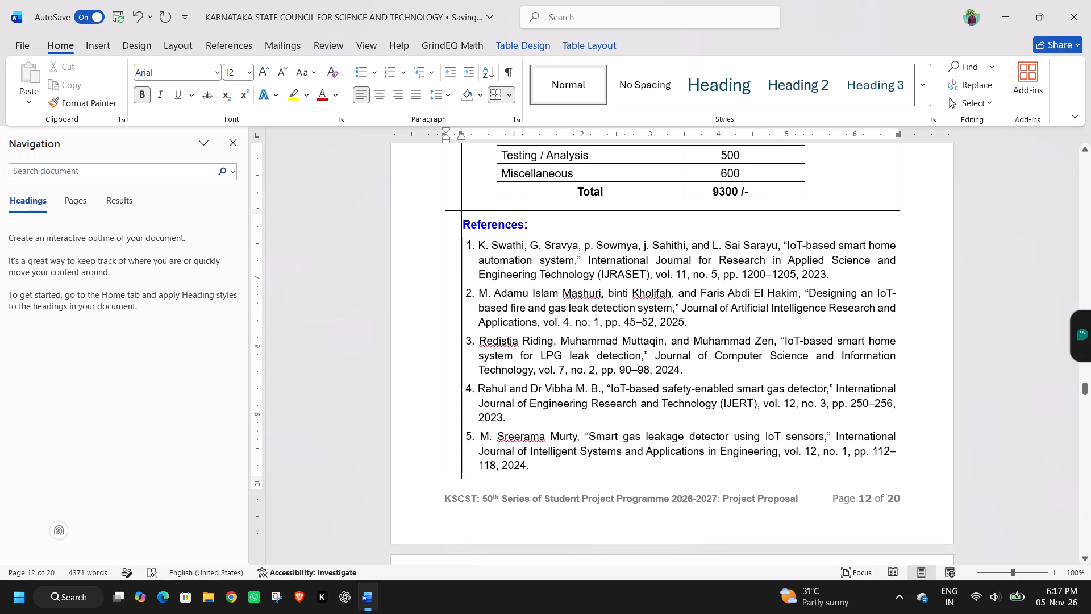
pyautogui.press('Delete')
pyautogui.write('21')
pyautogui.press('.')
# Centre the References section number in its cell and set its font size to 11.
pyautogui.hotkey('shift', 'Left')
pyautogui.hotkey('shift', 'Left')
pyautogui.hotkey('shift', 'Left')
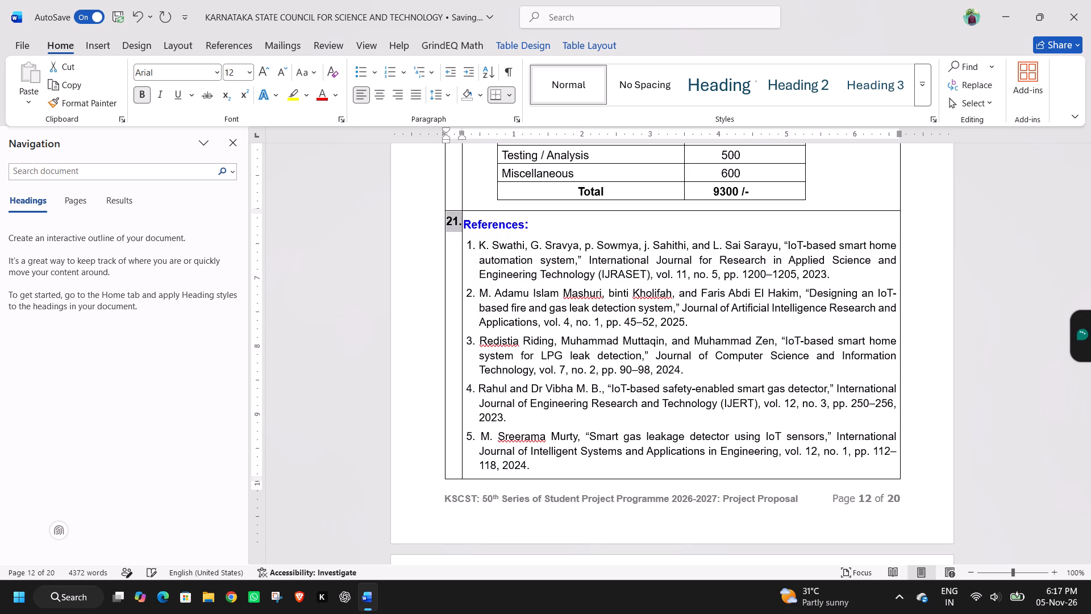
pyautogui.click(380, 100)
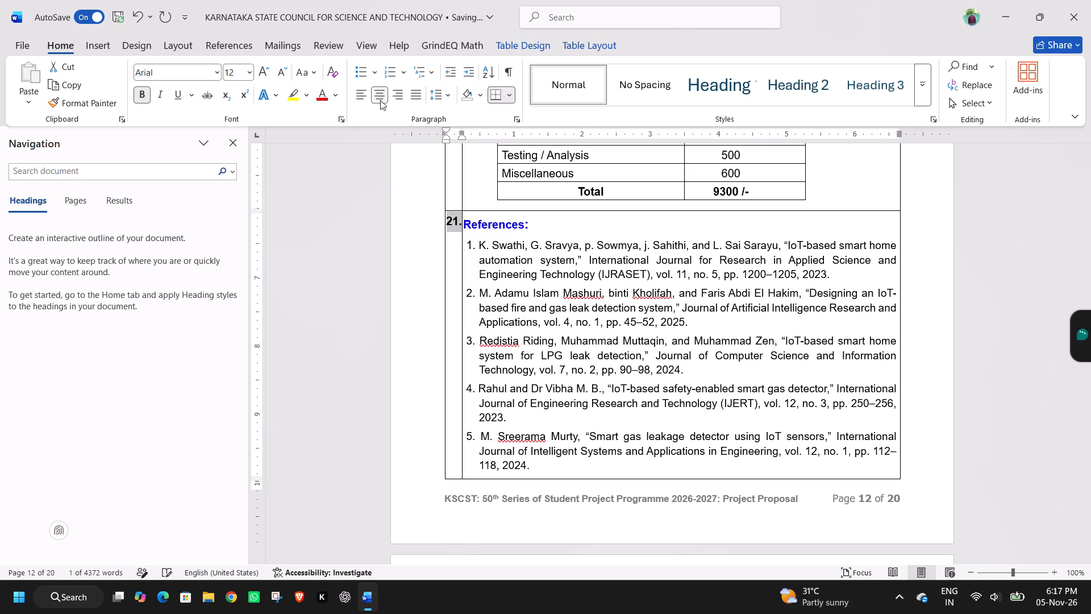
pyautogui.click(231, 74)
pyautogui.write('11')
pyautogui.press('Return')
pyautogui.click(472, 247)
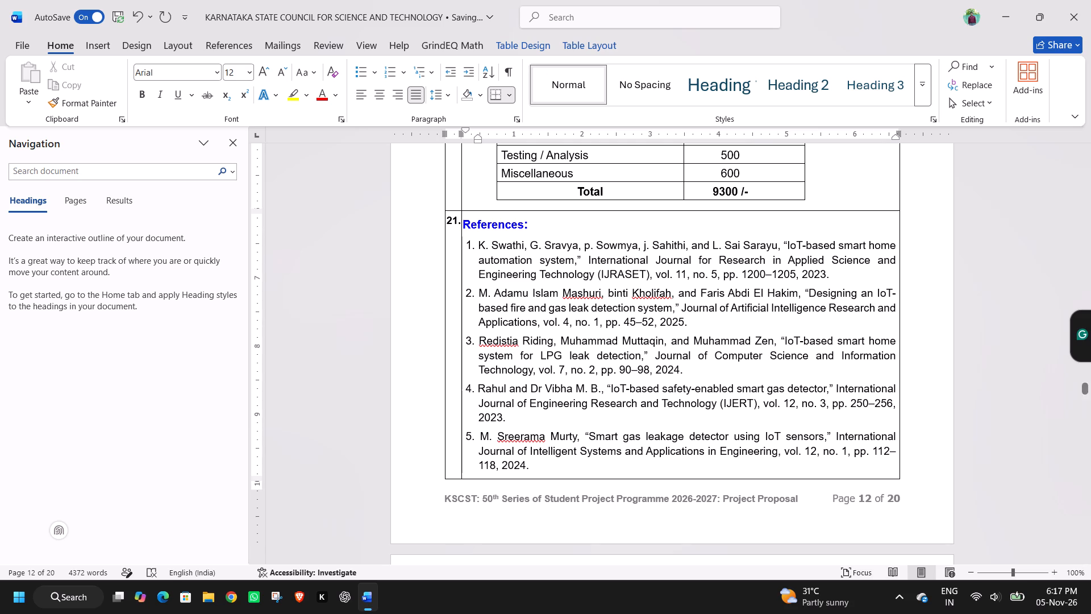
# Replace the automatic numbering beside Processing Fee Payment Details with the plain text "22.".
pyautogui.scroll(-1, 568, 287)
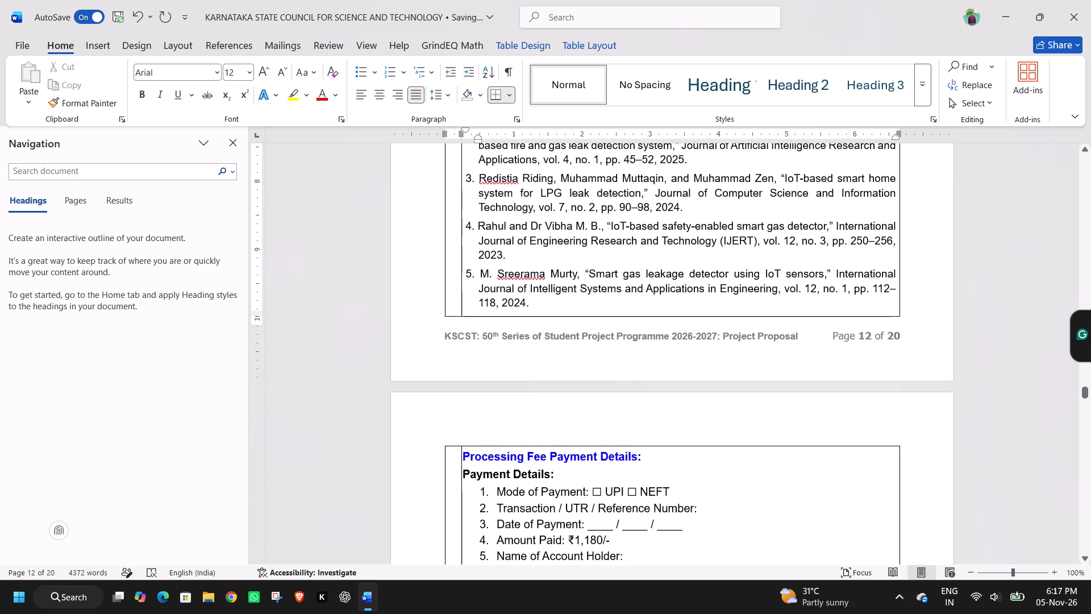
pyautogui.scroll(-1, 568, 287)
pyautogui.click(456, 417)
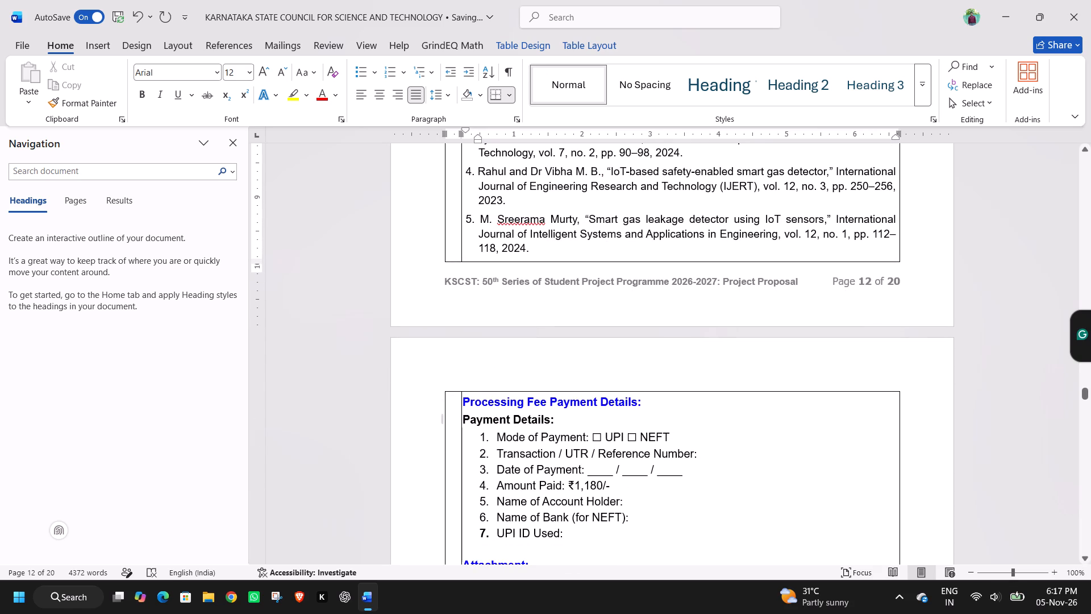
pyautogui.press('BackSpace')
pyautogui.press('BackSpace')
pyautogui.press('BackSpace')
pyautogui.press('BackSpace')
pyautogui.press('BackSpace')
pyautogui.press('BackSpace')
pyautogui.press('BackSpace')
pyautogui.press('BackSpace')
pyautogui.press('BackSpace')
pyautogui.press('BackSpace')
pyautogui.press('BackSpace')
pyautogui.press('BackSpace')
pyautogui.press('BackSpace')
pyautogui.press('BackSpace')
pyautogui.press('BackSpace')
pyautogui.press('BackSpace')
pyautogui.press('BackSpace')
pyautogui.press('BackSpace')
pyautogui.press('BackSpace')
pyautogui.press('BackSpace')
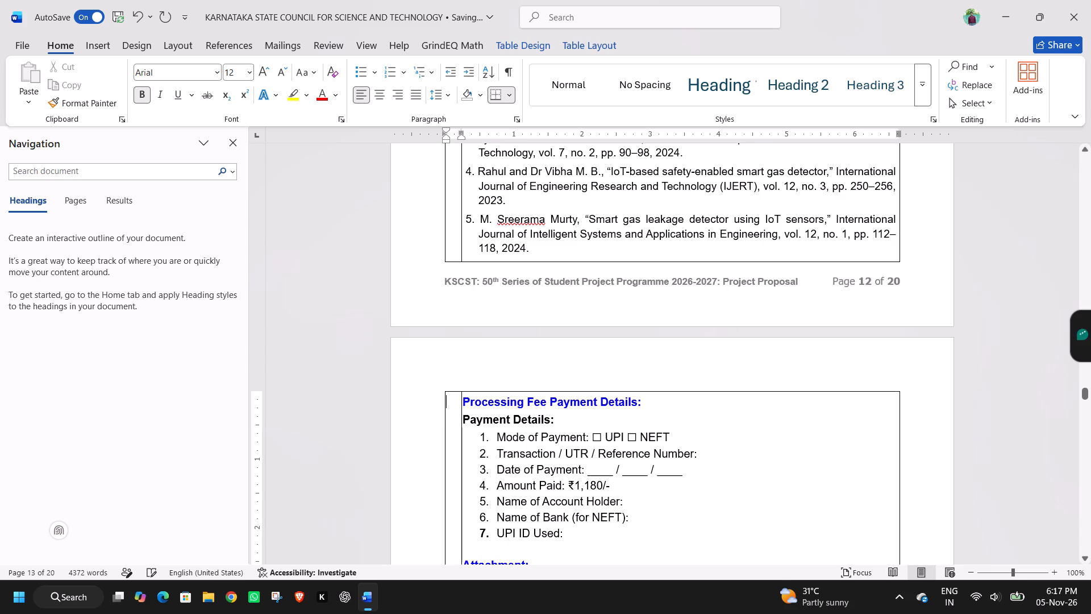
pyautogui.write('22.')
# Centre the Processing Fee Payment Details section number in its cell and set its font size to 11.
pyautogui.hotkey('shift', 'Left')
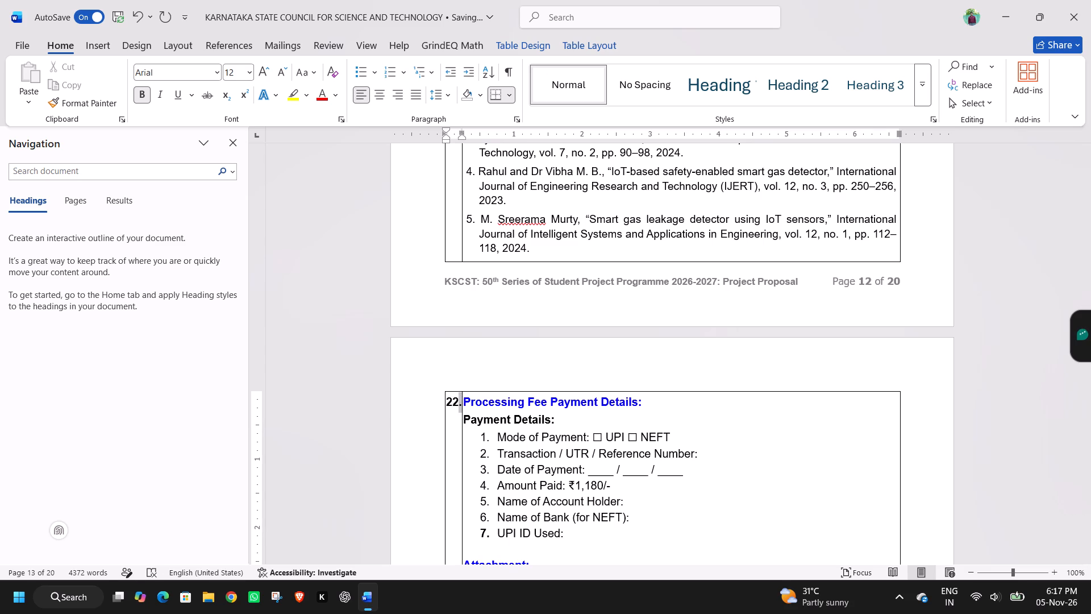
pyautogui.hotkey('shift', 'Left')
pyautogui.hotkey('shift', 'Left')
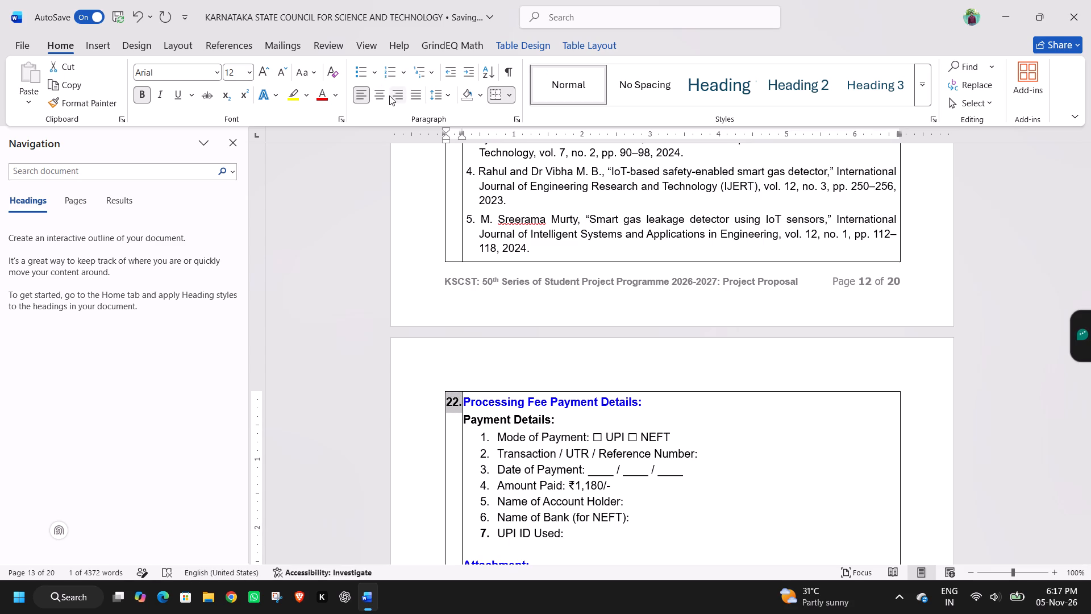
pyautogui.click(382, 96)
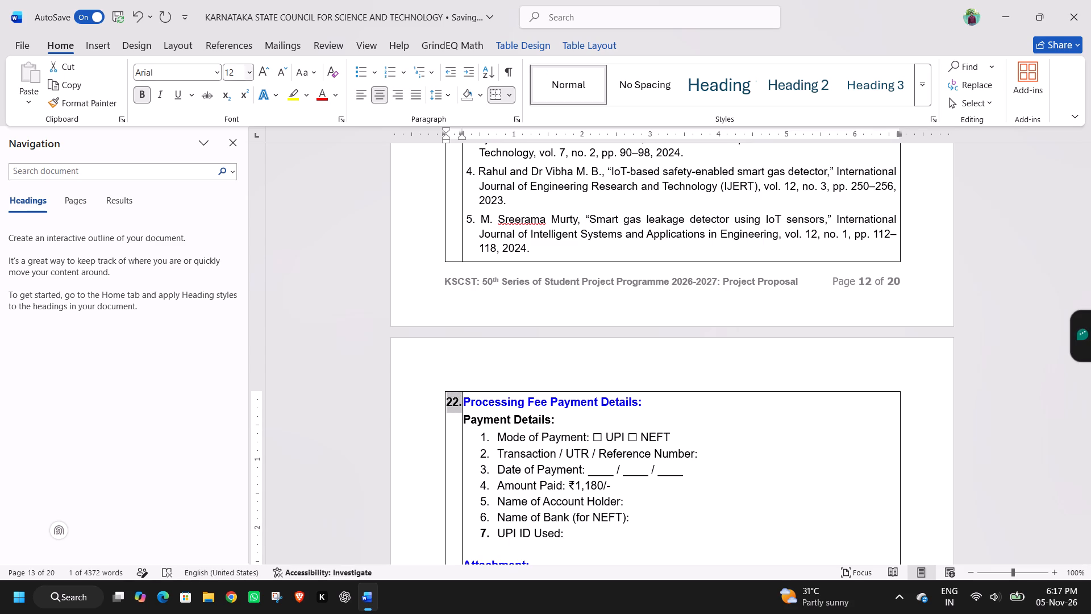
pyautogui.click(226, 76)
pyautogui.write('11')
pyautogui.press('Return')
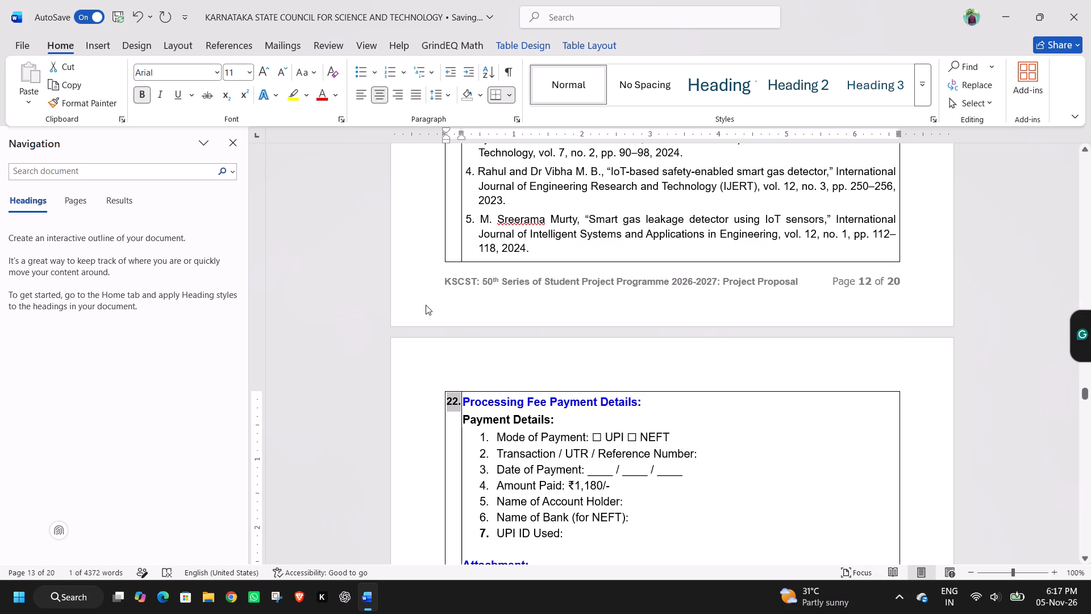
# Replace the automatic numbering beside Student Details with Signature with the plain text "23.".
pyautogui.scroll(-1, 551, 428)
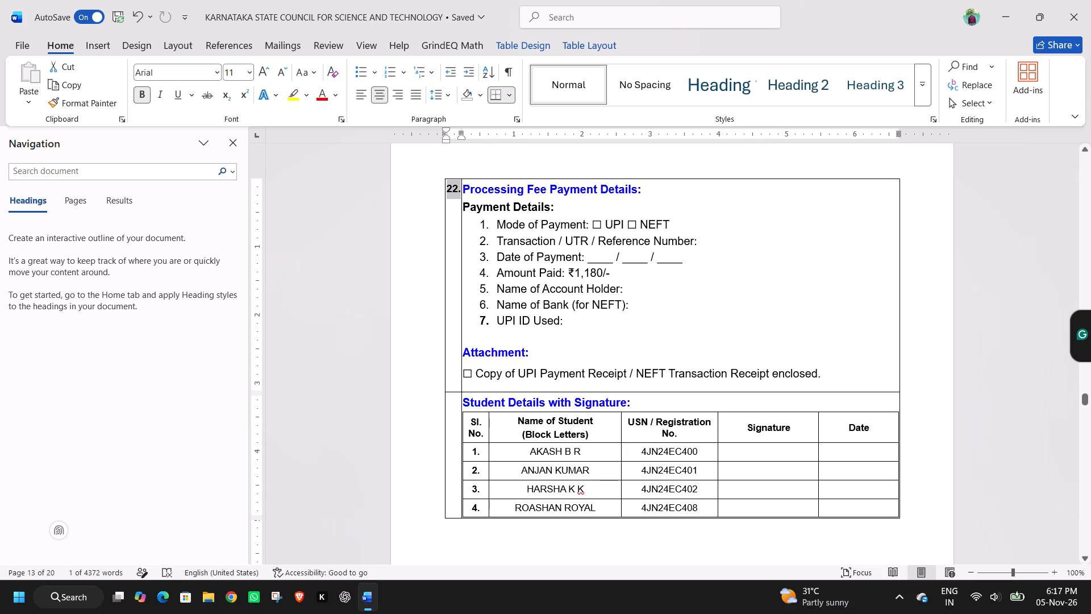
pyautogui.click(449, 426)
pyautogui.press('BackSpace')
pyautogui.press('BackSpace')
pyautogui.press('BackSpace')
pyautogui.press('BackSpace')
pyautogui.press('BackSpace')
pyautogui.press('BackSpace')
pyautogui.press('BackSpace')
pyautogui.press('BackSpace')
pyautogui.press('BackSpace')
pyautogui.press('BackSpace')
pyautogui.press('BackSpace')
pyautogui.press('BackSpace')
pyautogui.press('BackSpace')
pyautogui.press('BackSpace')
pyautogui.press('BackSpace')
pyautogui.press('BackSpace')
pyautogui.press('BackSpace')
pyautogui.press('BackSpace')
pyautogui.press('BackSpace')
pyautogui.write('23.')
# Centre the Student Details with Signature section number in its cell and set its font size to 11.
pyautogui.hotkey('shift', 'Left')
pyautogui.hotkey('shift', 'Left')
pyautogui.hotkey('shift', 'Left')
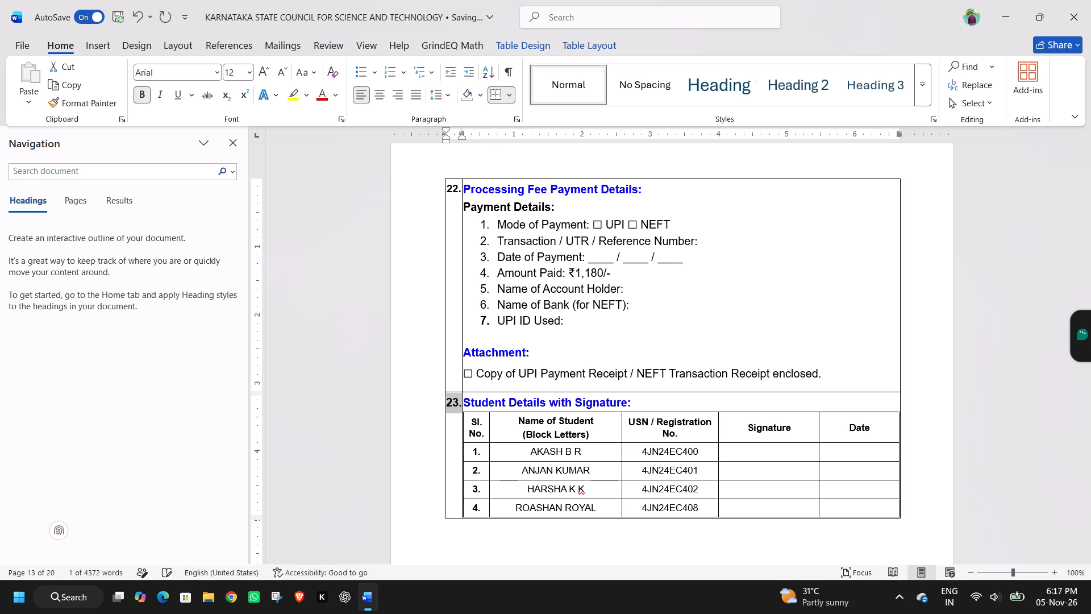
pyautogui.click(372, 90)
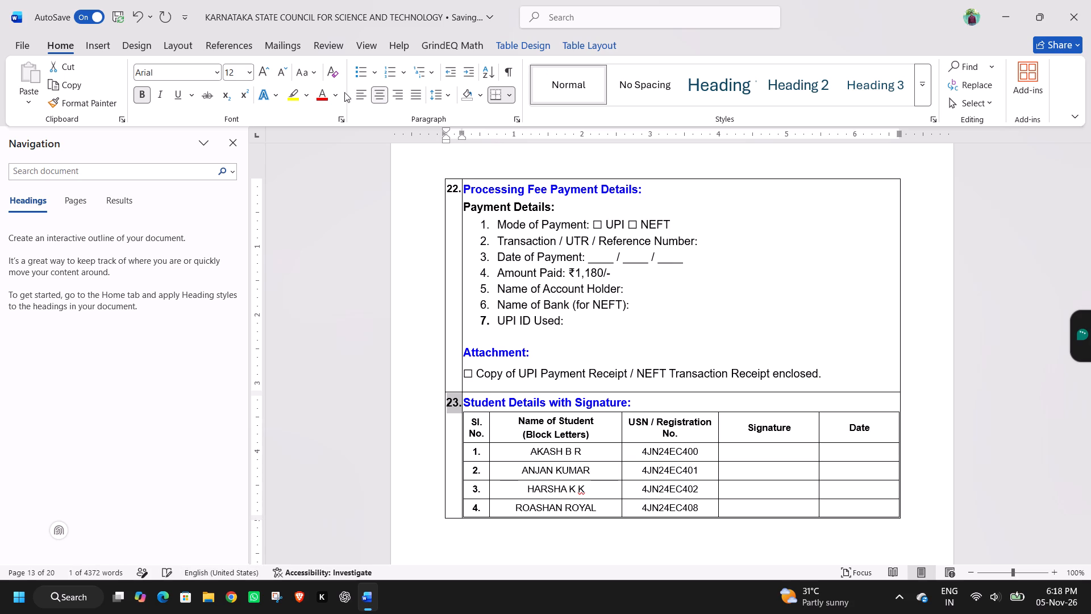
pyautogui.click(232, 72)
pyautogui.write('11')
pyautogui.press('Return')
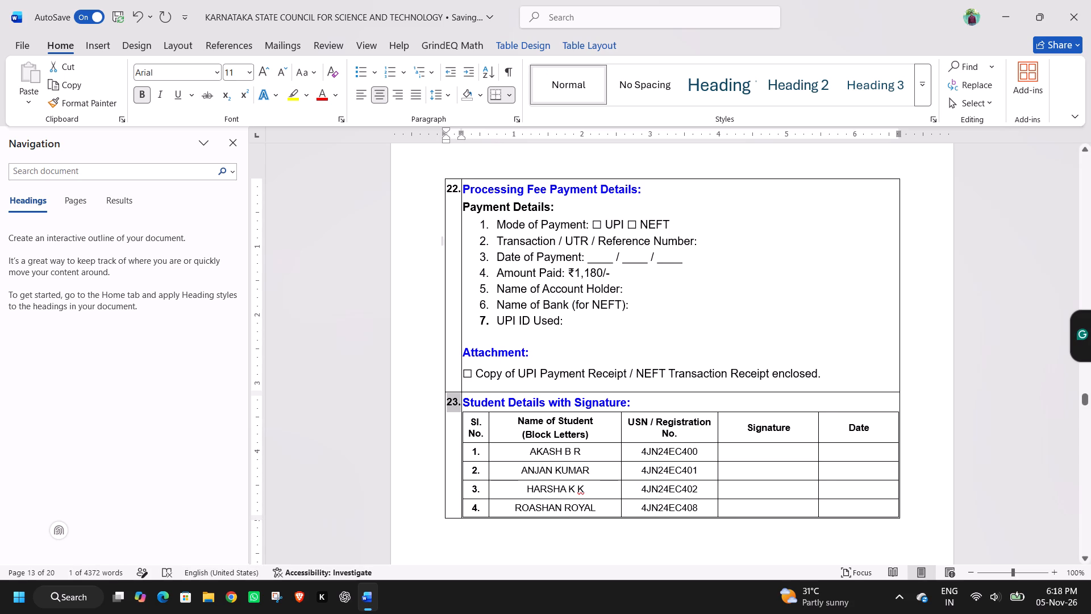
# Copy the guide's mobile number from Project Guide Details on page 2 into the Project Guide's empty Contact No. line on page 13.
pyautogui.scroll(-4, 558, 326)
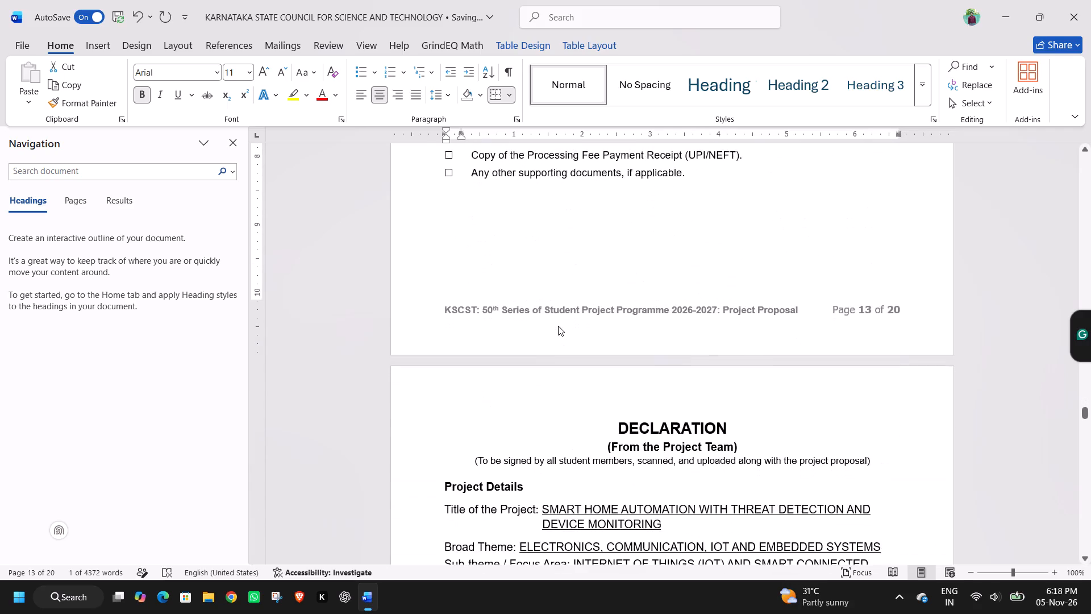
pyautogui.scroll(1, 558, 326)
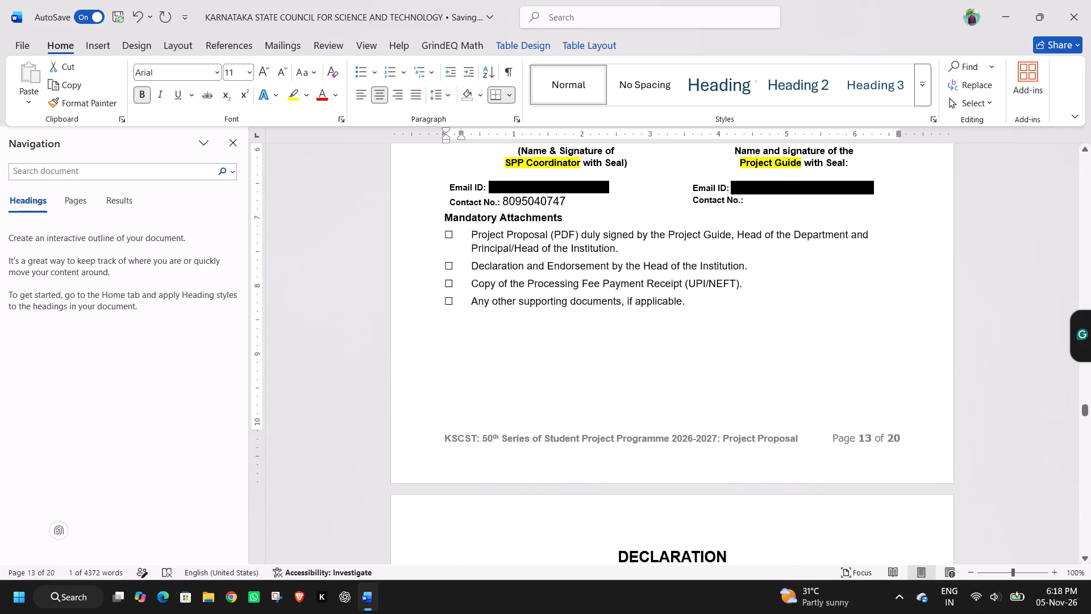
pyautogui.click(89, 205)
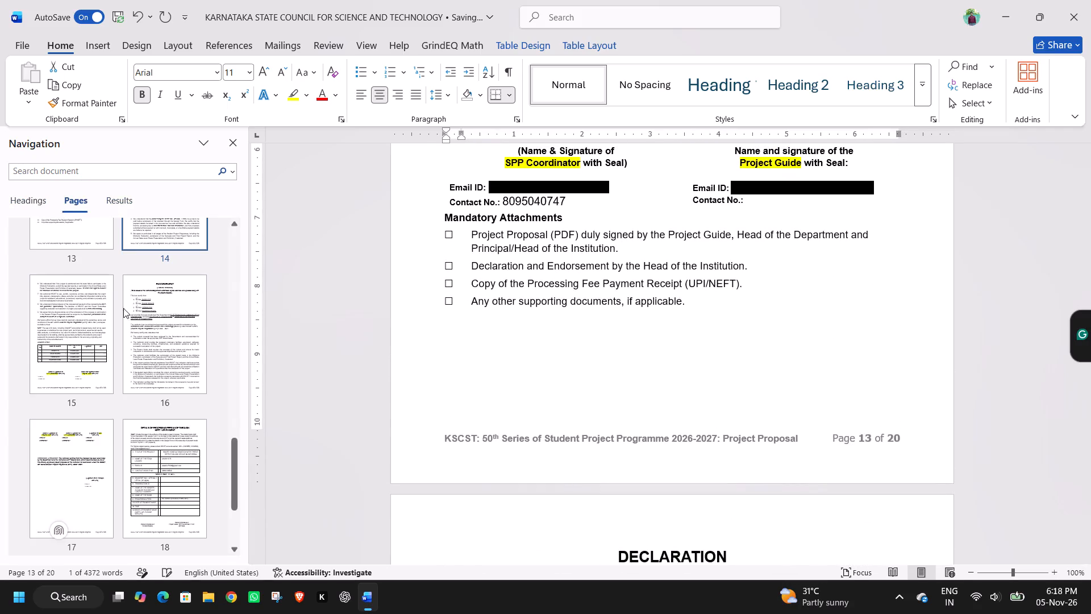
pyautogui.scroll(11, 131, 316)
pyautogui.click(131, 316)
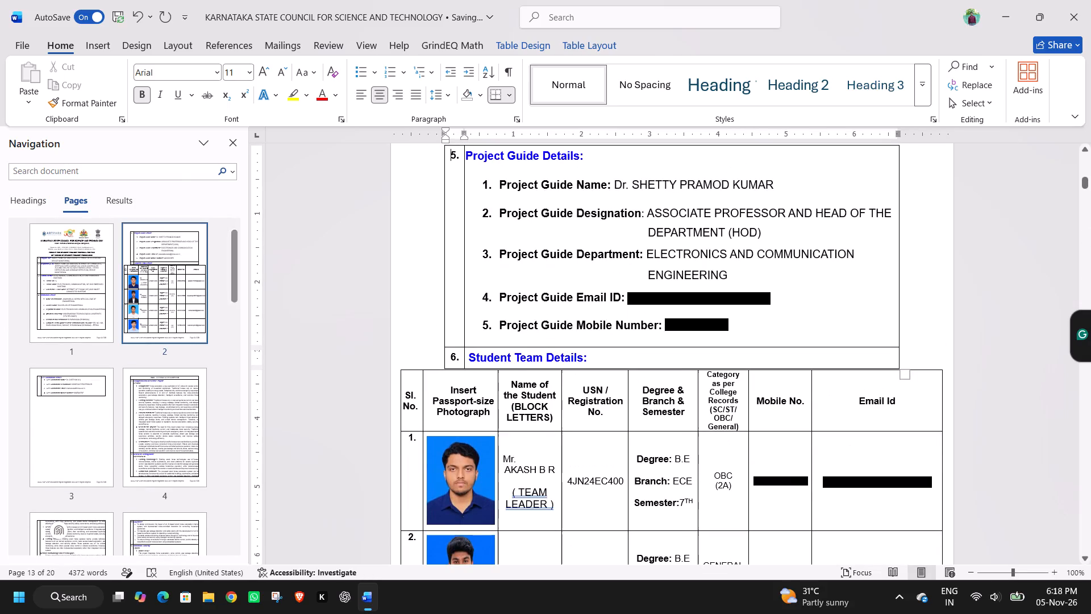
pyautogui.moveTo(731, 322); pyautogui.dragTo(697, 328)
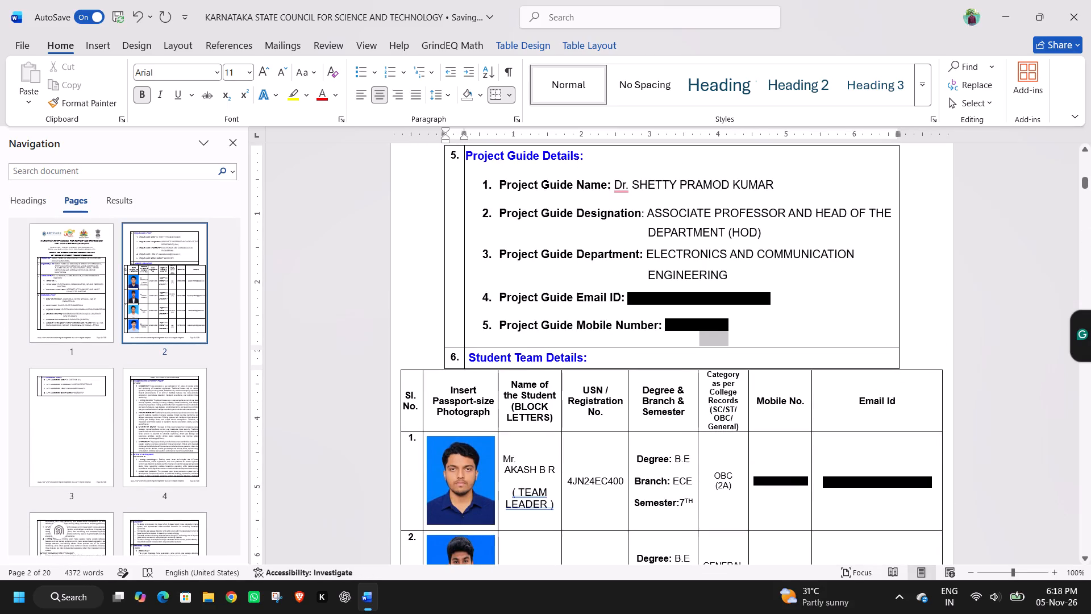
pyautogui.moveTo(697, 328); pyautogui.dragTo(667, 327)
pyautogui.hotkey('ctrl', 'c')
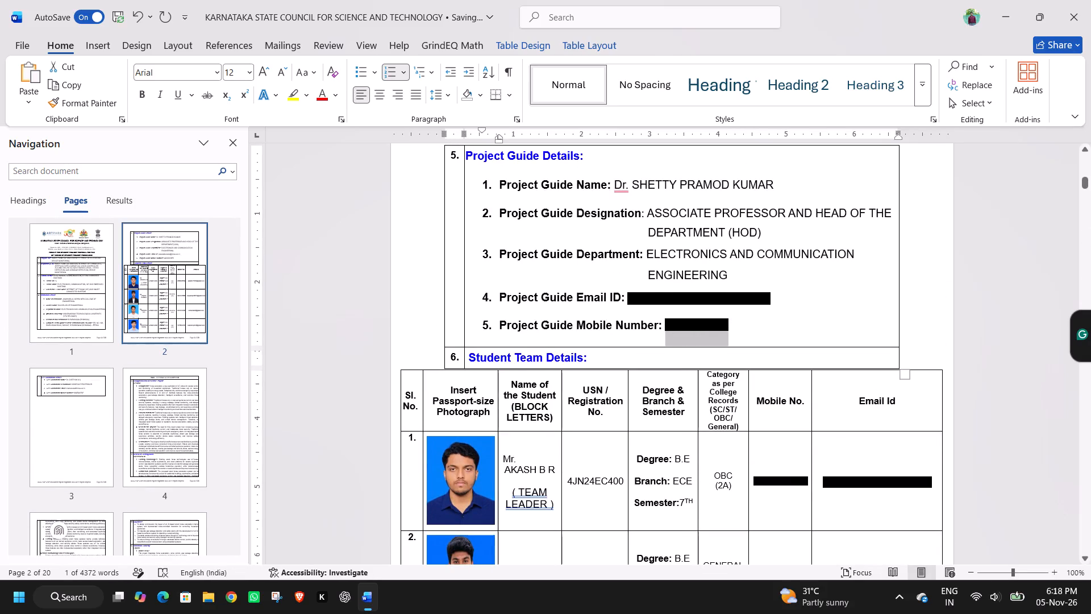
pyautogui.scroll(-2, 198, 485)
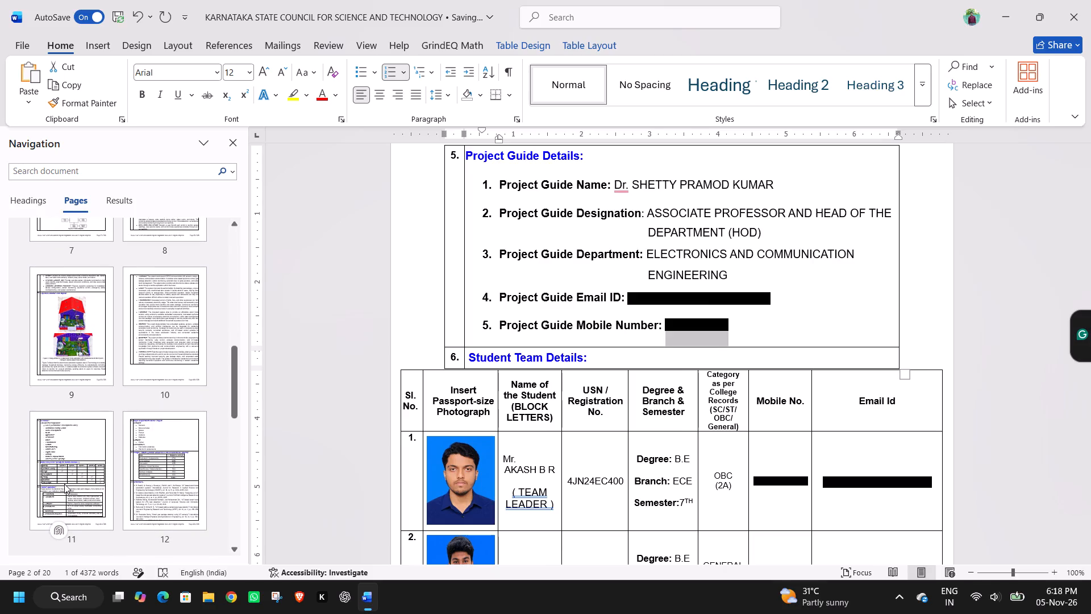
pyautogui.click(64, 484)
pyautogui.scroll(-2, 681, 393)
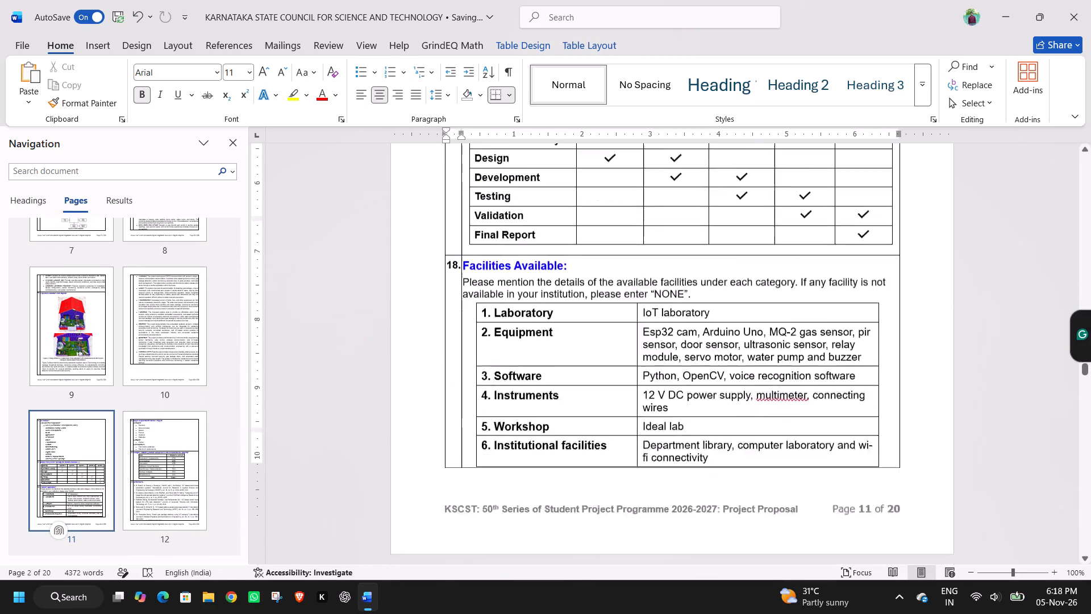
pyautogui.scroll(-4, 681, 393)
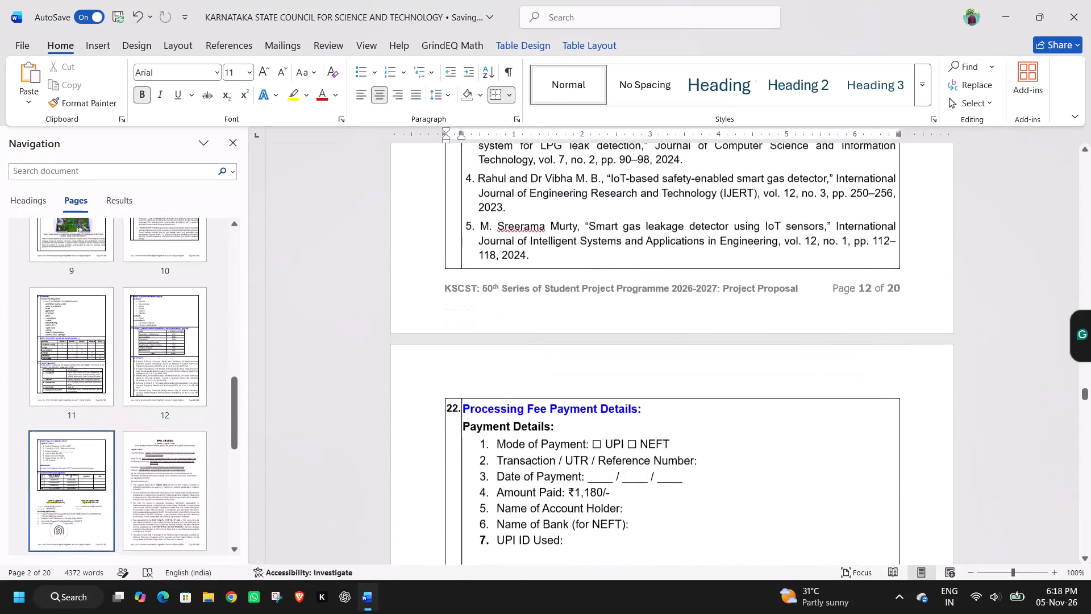
pyautogui.scroll(-3, 681, 393)
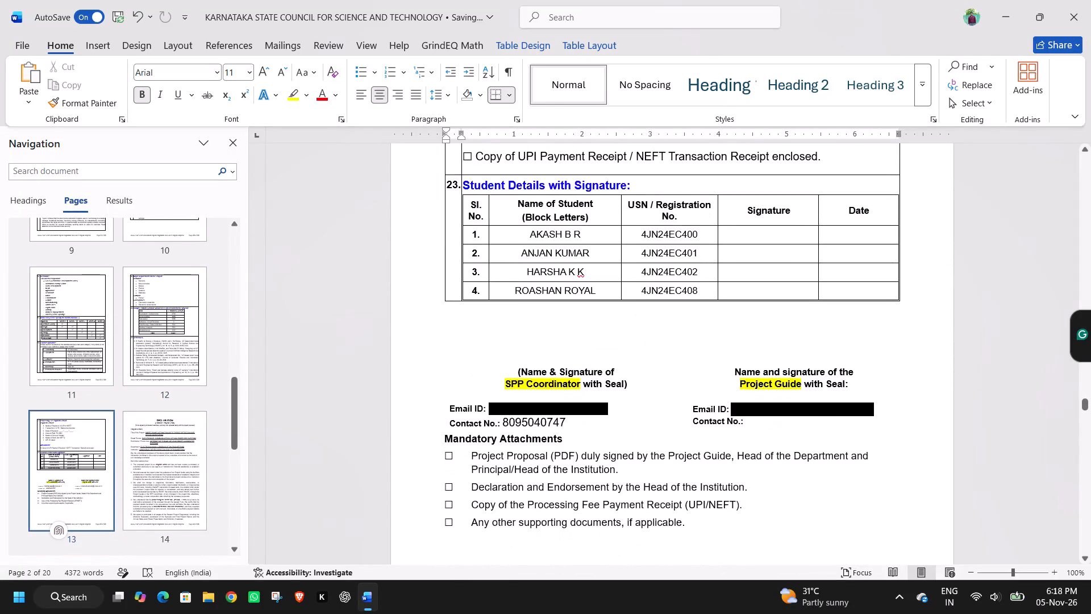
pyautogui.click(760, 422)
pyautogui.press('space')
pyautogui.hotkey('ctrl', 'v')
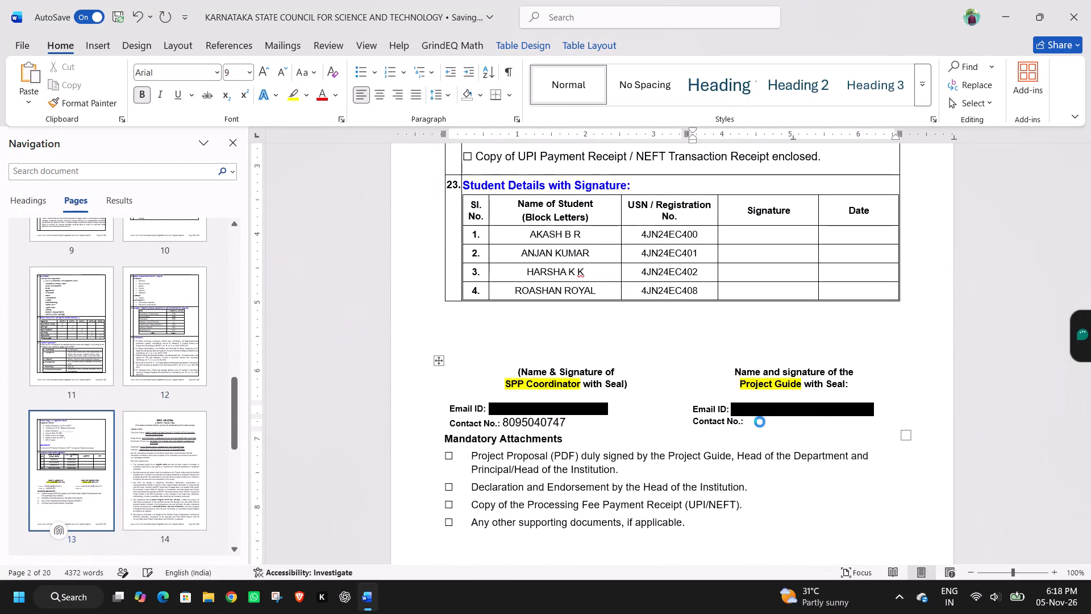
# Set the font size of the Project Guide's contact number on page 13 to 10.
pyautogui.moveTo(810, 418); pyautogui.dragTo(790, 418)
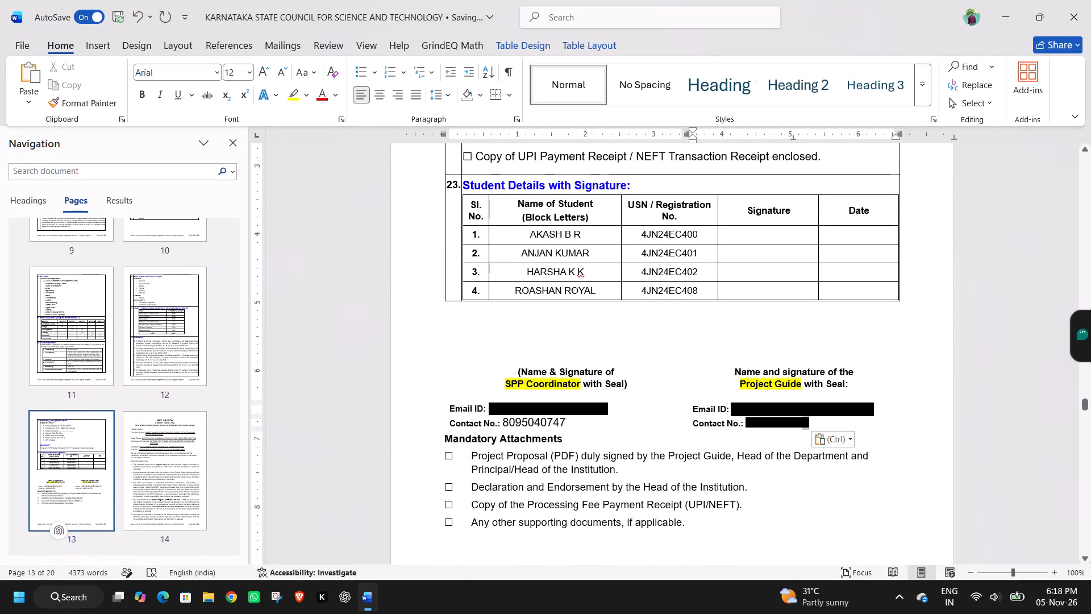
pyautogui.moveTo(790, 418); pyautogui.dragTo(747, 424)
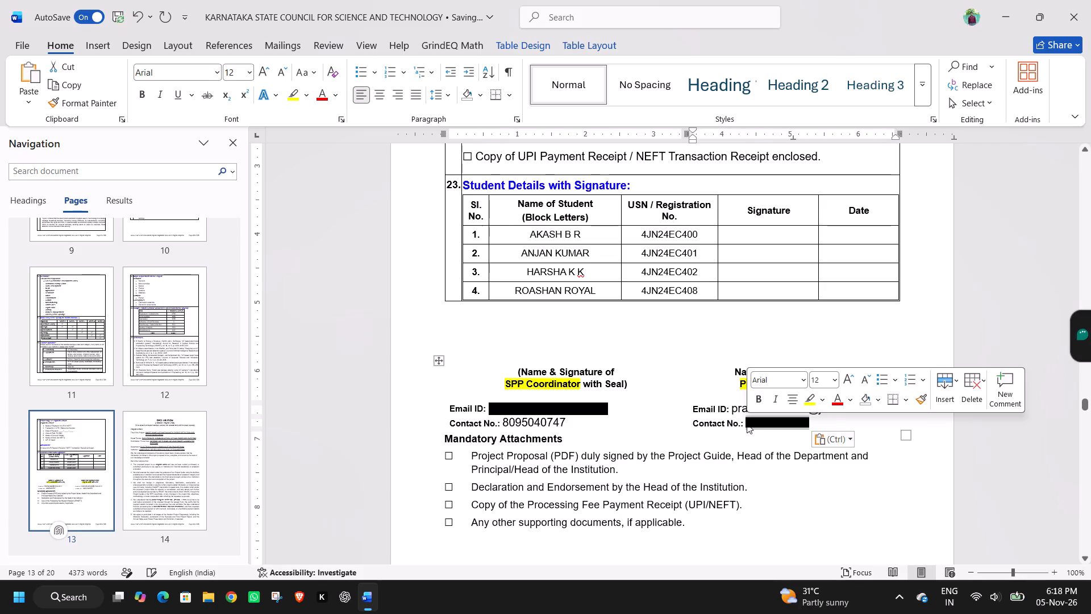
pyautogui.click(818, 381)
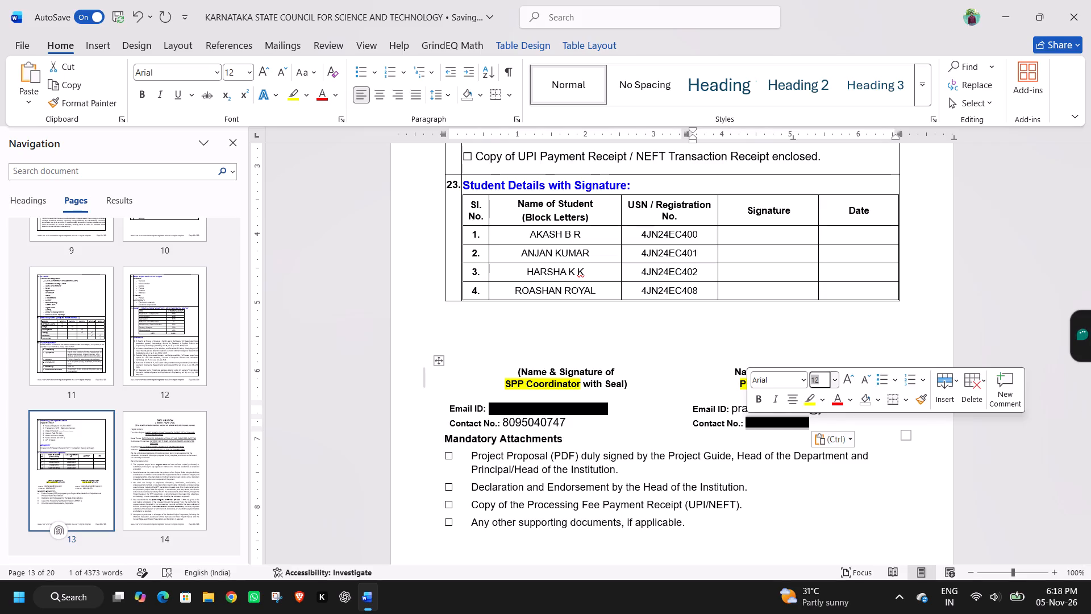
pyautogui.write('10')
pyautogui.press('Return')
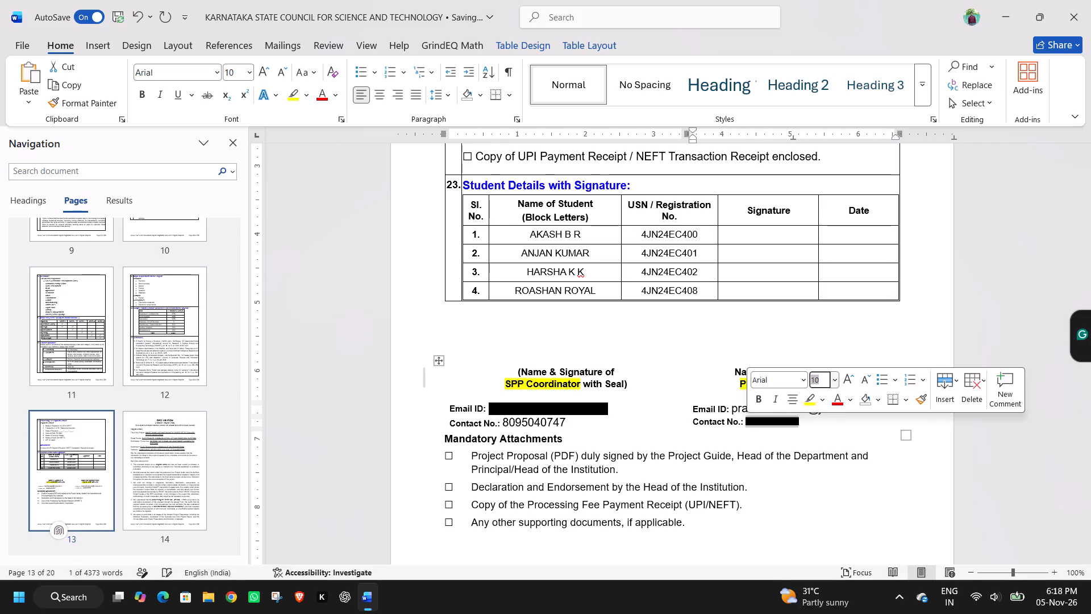
# Set the Project Guide's contact number on page 13 to font size 11.5, matching the SPP Coordinator's e-mail address.
pyautogui.click(615, 410)
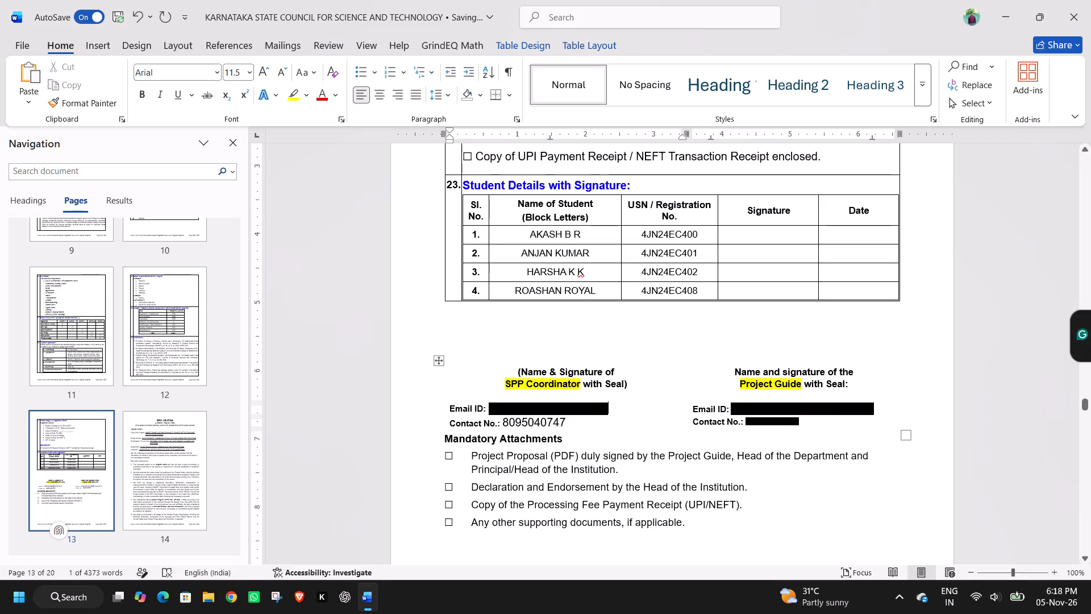
pyautogui.moveTo(804, 421); pyautogui.dragTo(748, 425)
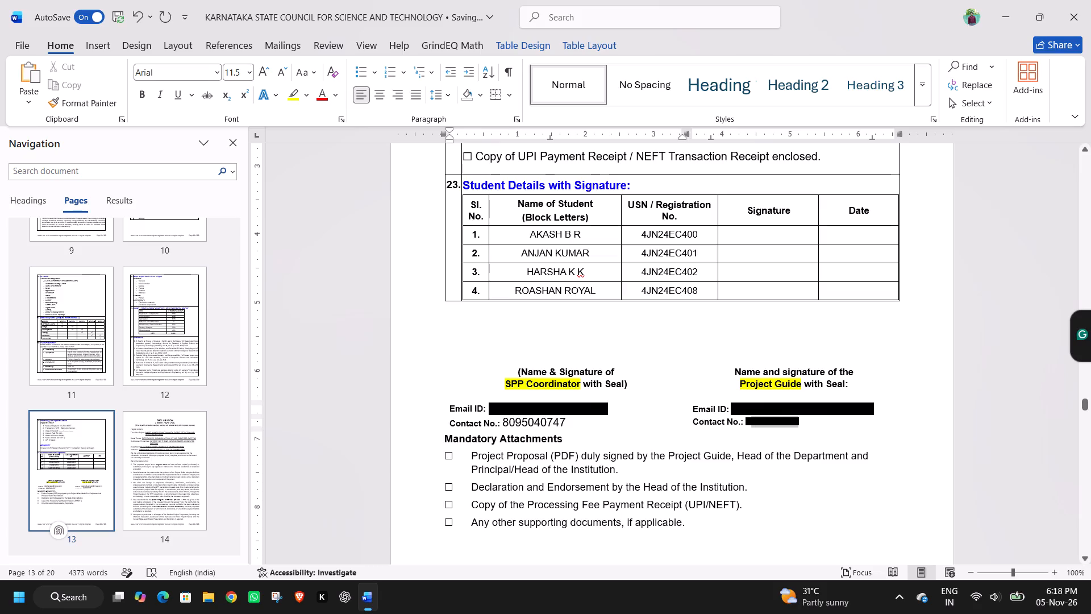
pyautogui.moveTo(748, 425); pyautogui.dragTo(748, 425)
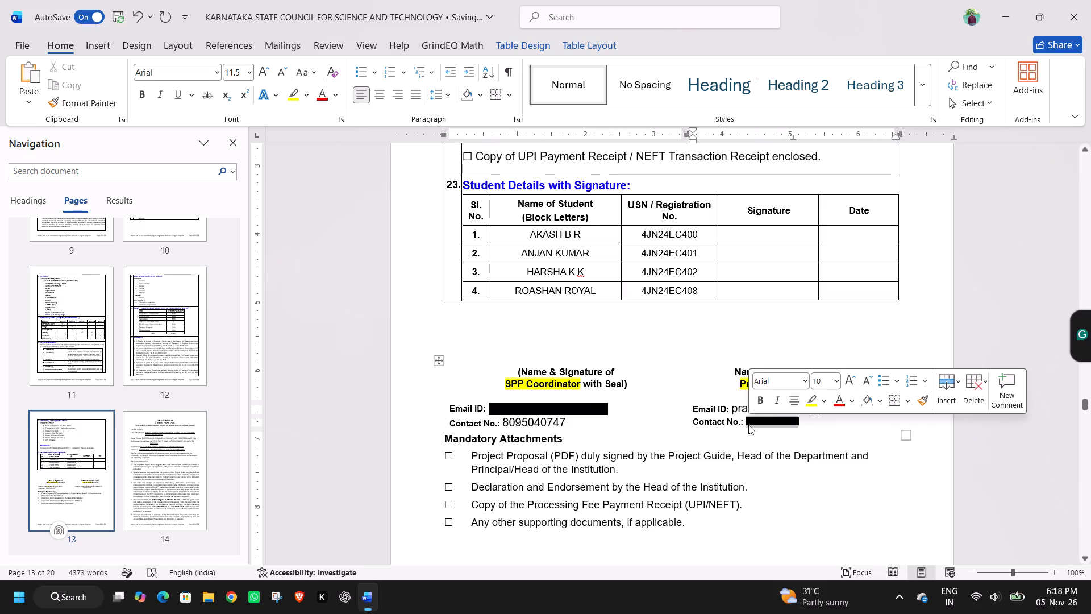
pyautogui.click(825, 378)
pyautogui.write('11.5')
pyautogui.press('Return')
pyautogui.click(845, 431)
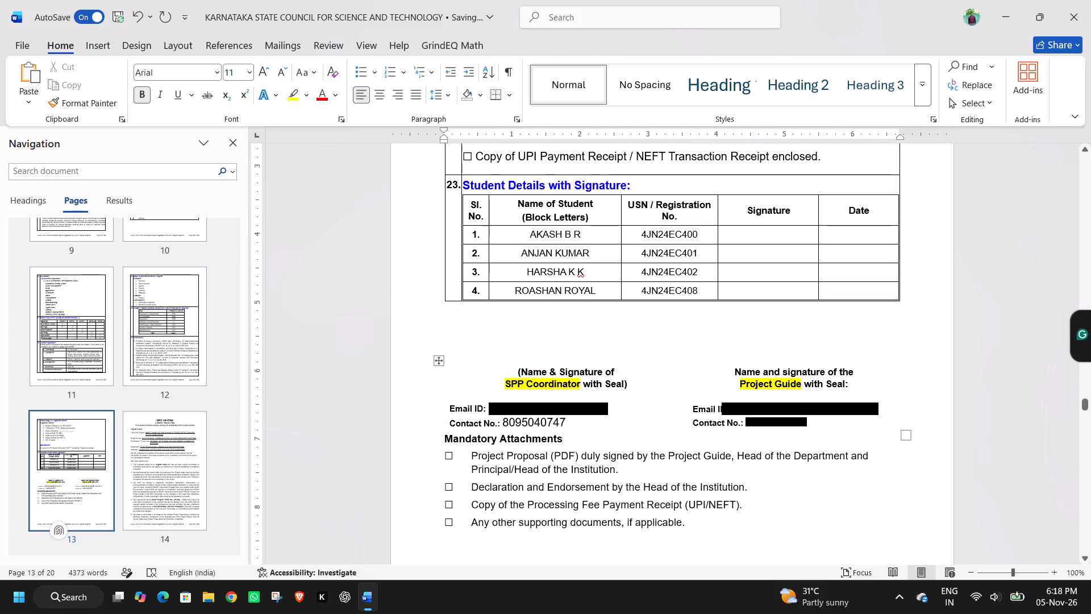
# Set the font size of the Project Guide's e-mail address on page 13 to 11.5.
pyautogui.moveTo(877, 408); pyautogui.dragTo(739, 411)
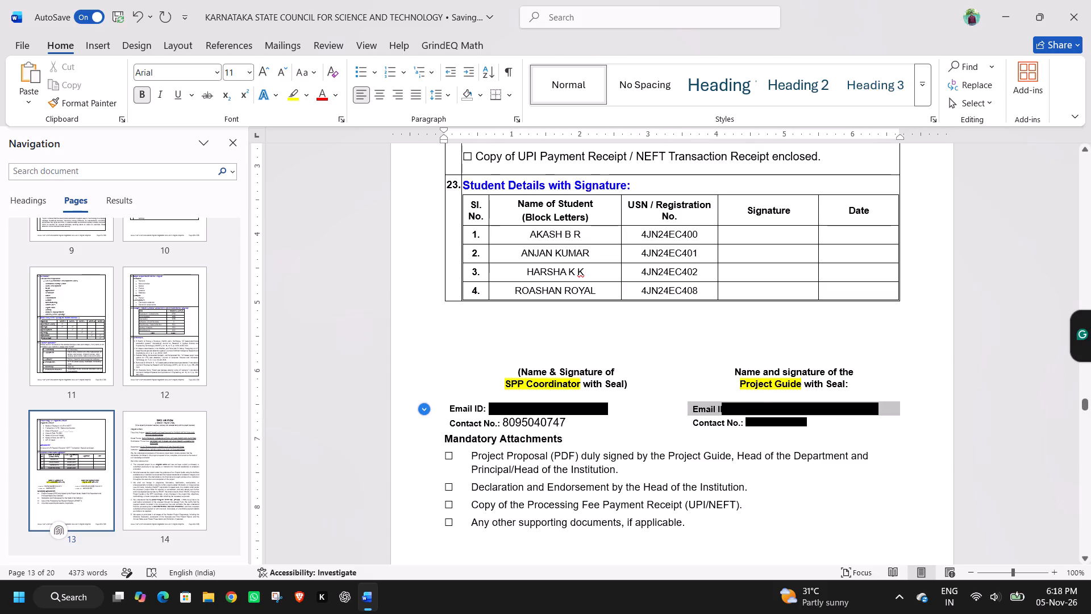
pyautogui.moveTo(739, 411); pyautogui.dragTo(732, 411)
pyautogui.click(732, 411)
pyautogui.click(732, 411)
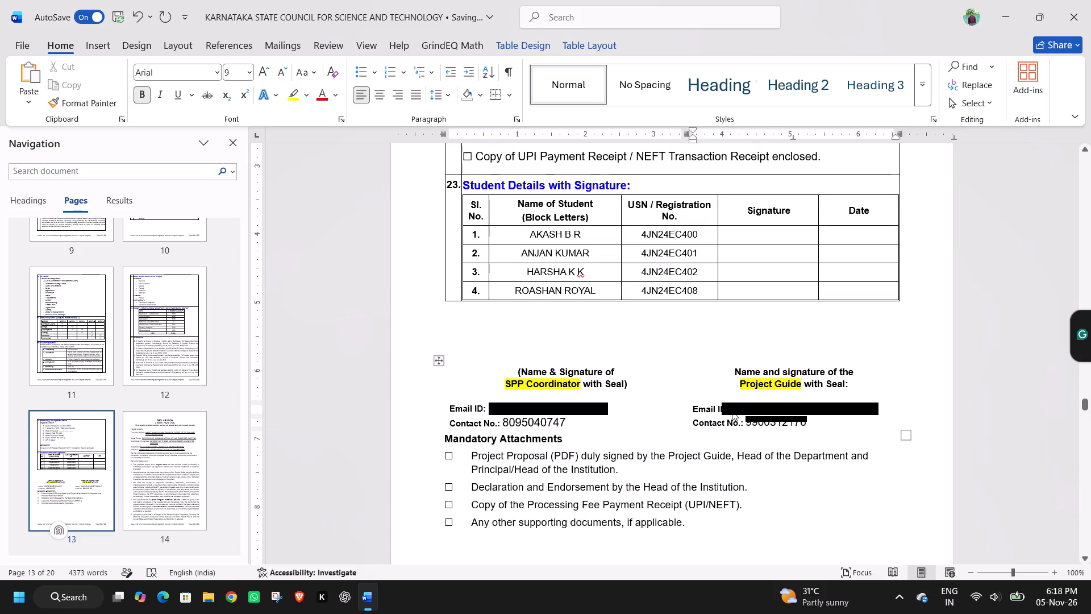
pyautogui.moveTo(734, 409); pyautogui.dragTo(836, 404)
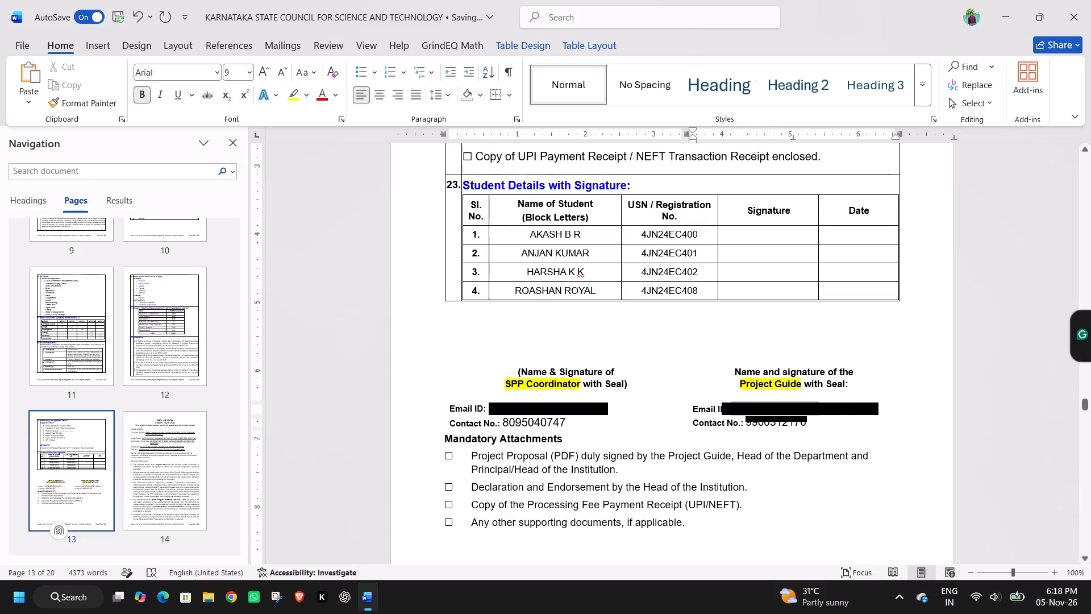
pyautogui.moveTo(836, 404); pyautogui.dragTo(870, 409)
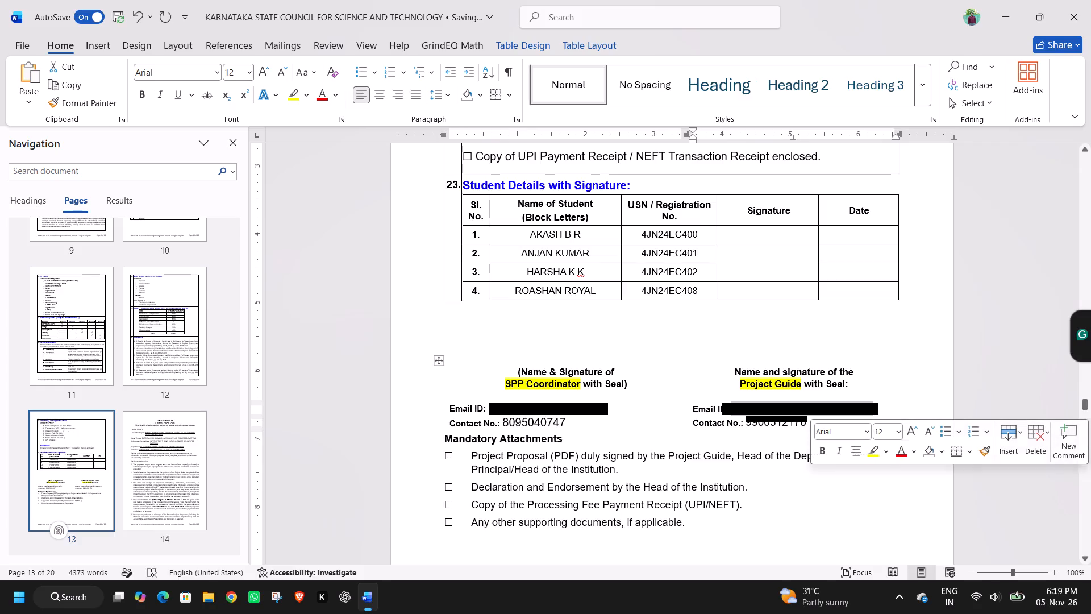
pyautogui.click(884, 430)
pyautogui.write('11.5')
pyautogui.press('Return')
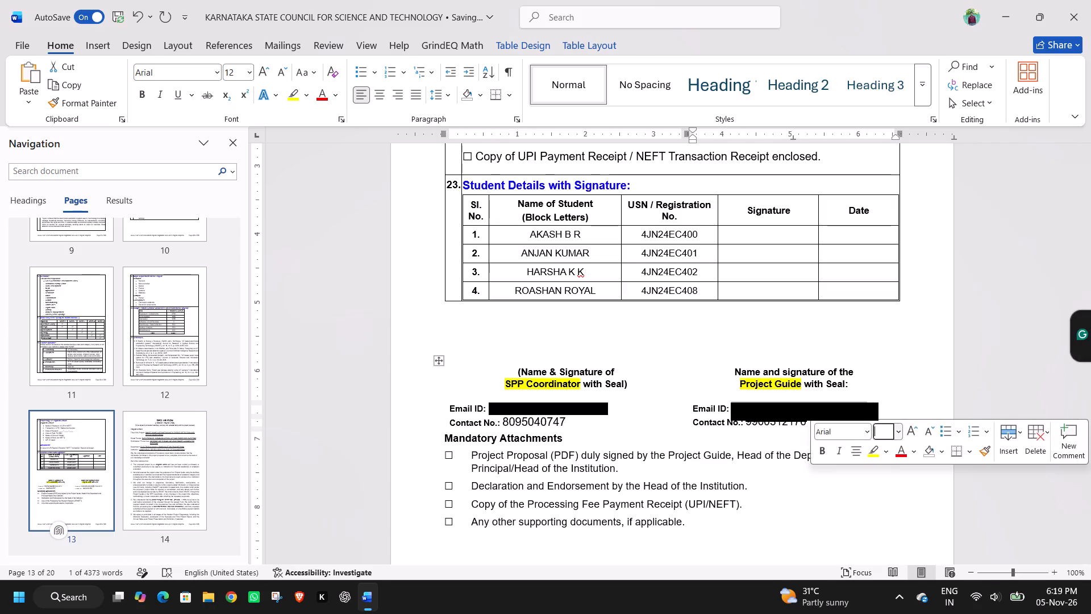
pyautogui.click(691, 446)
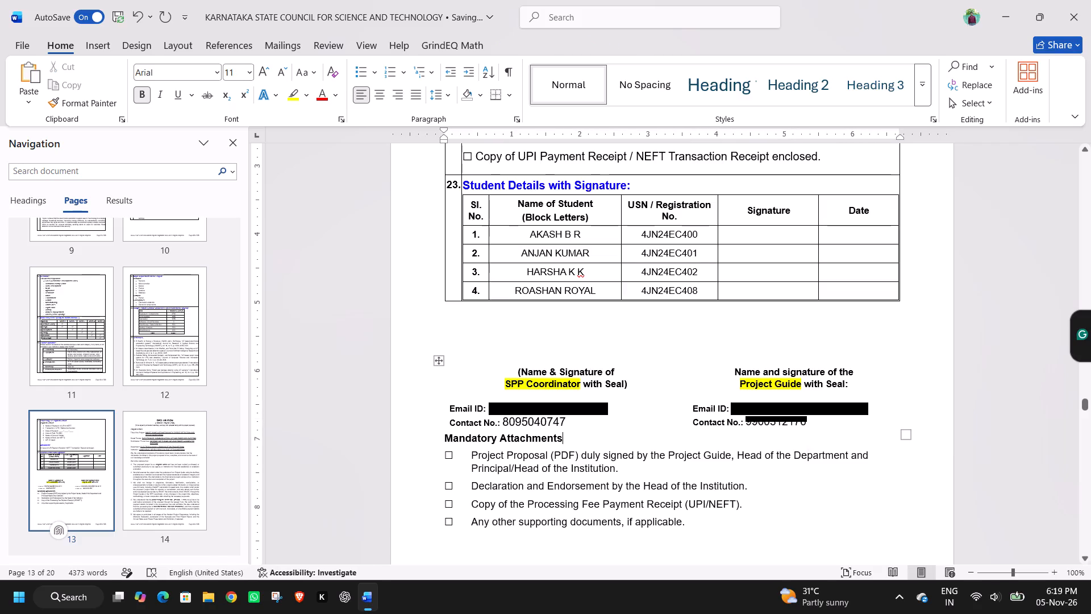
# Set the font size of the SPP Coordinator's contact number on page 13 to 11.5.
pyautogui.moveTo(578, 424); pyautogui.dragTo(505, 425)
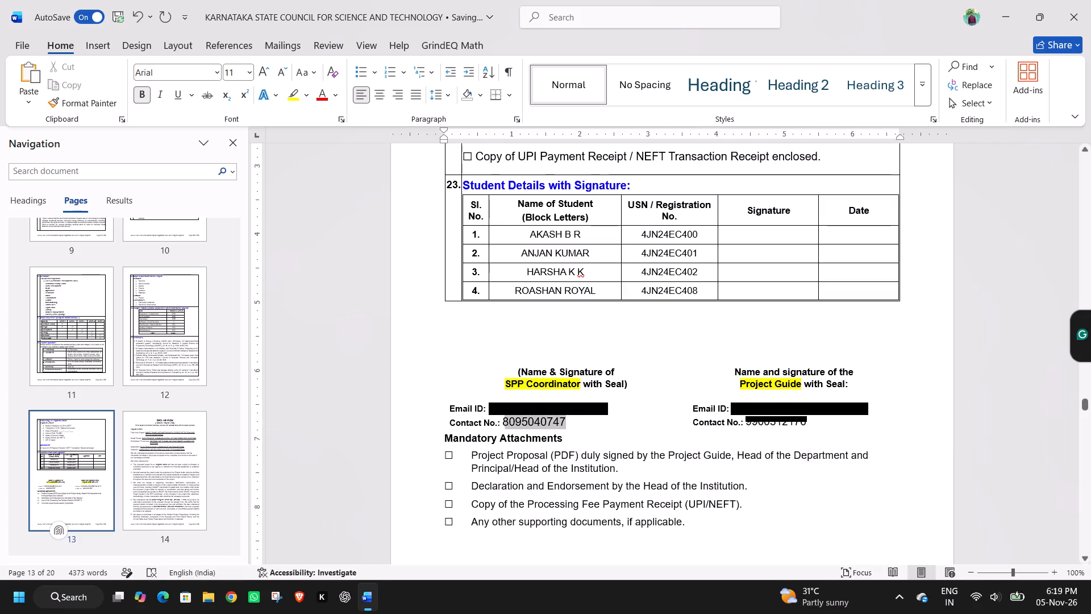
pyautogui.moveTo(505, 425); pyautogui.dragTo(503, 424)
pyautogui.click(577, 379)
pyautogui.write('11.5')
pyautogui.press('Return')
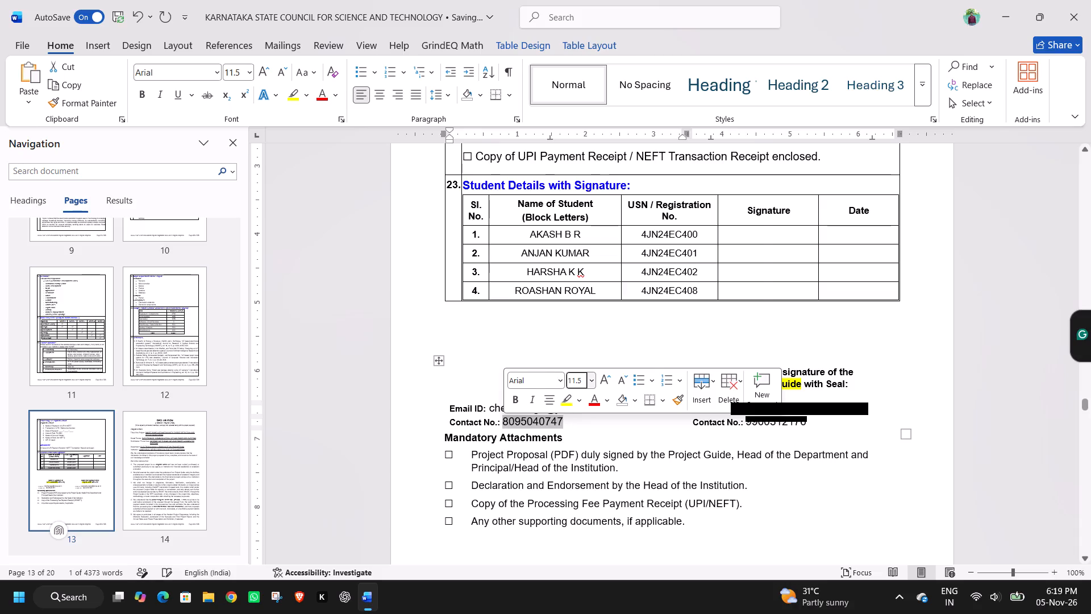
pyautogui.click(577, 440)
pyautogui.click(609, 409)
pyautogui.moveTo(609, 409); pyautogui.dragTo(518, 411)
pyautogui.click(518, 411)
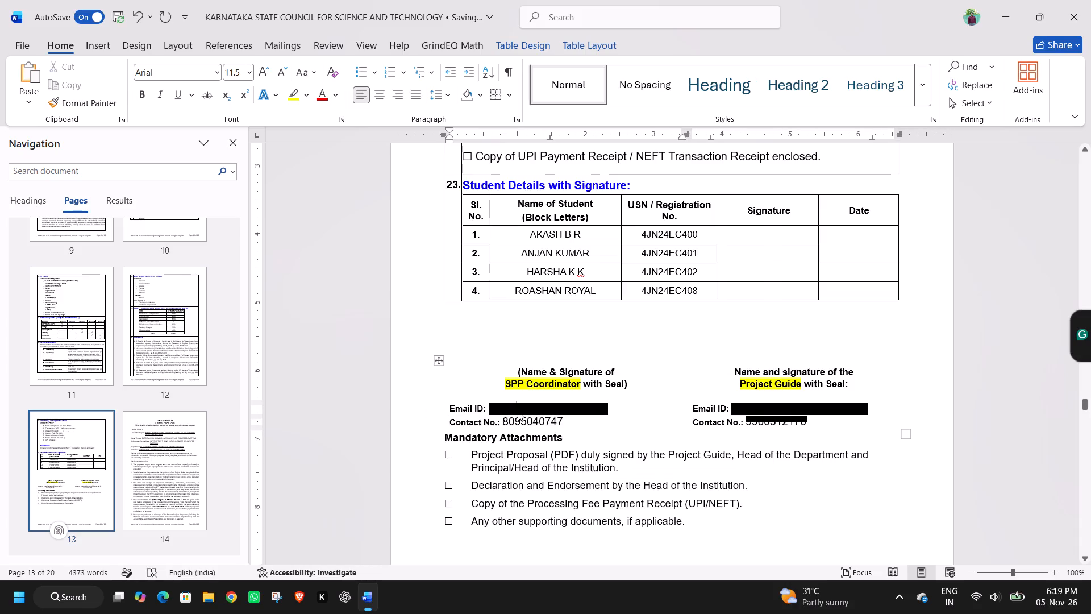
# Copy the SPP Coordinator's e-mail address from page 13 into the coordinator's empty Email id line on page 15, after a space.
pyautogui.scroll(-3, 647, 448)
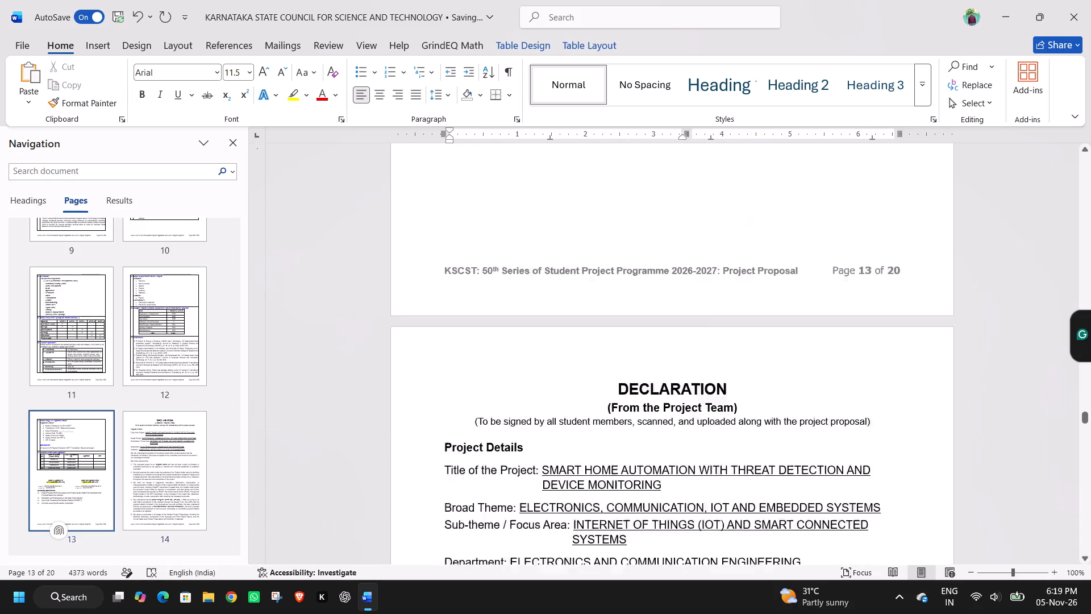
pyautogui.scroll(-4, 647, 448)
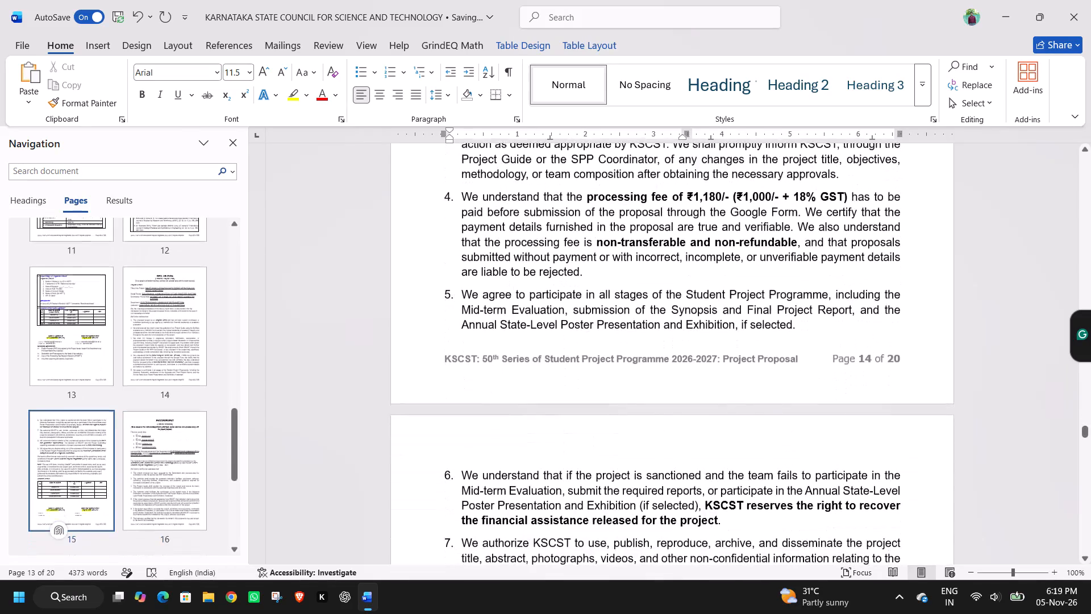
pyautogui.scroll(-3, 647, 448)
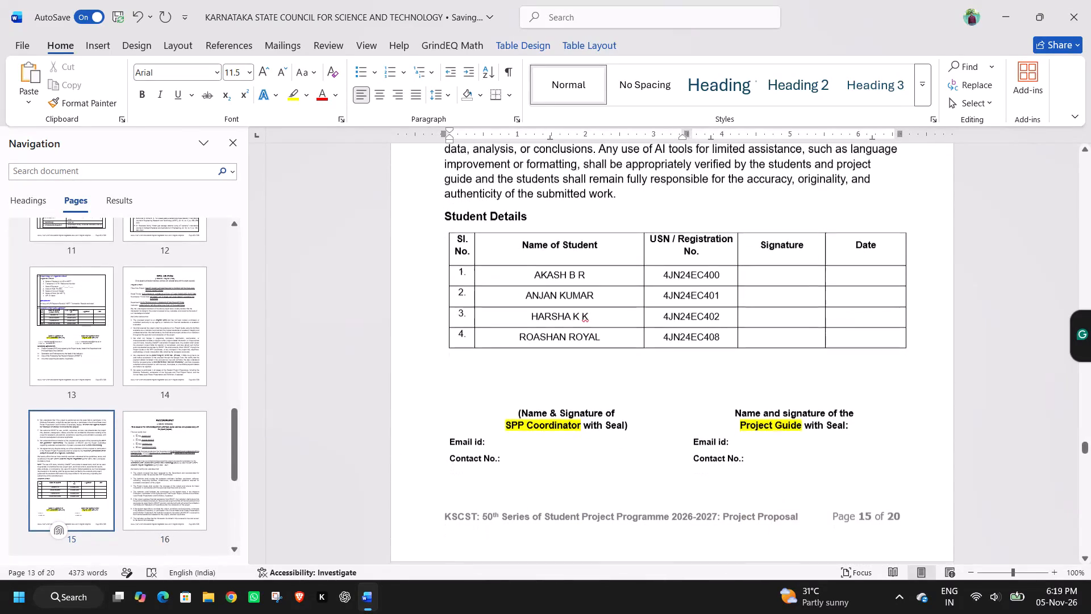
pyautogui.scroll(8, 647, 448)
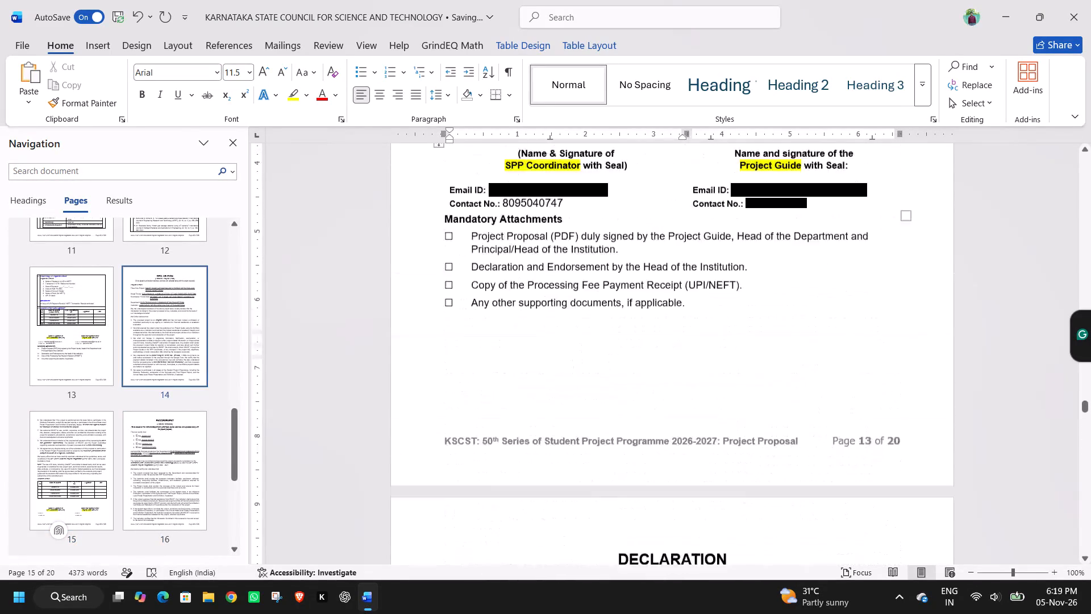
pyautogui.scroll(1, 647, 448)
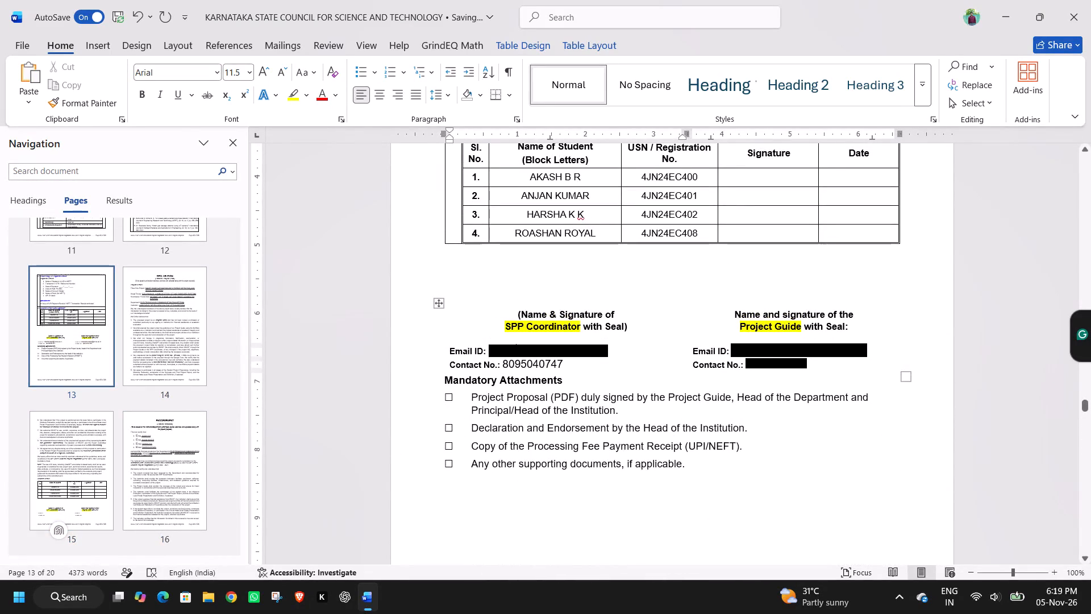
pyautogui.moveTo(490, 350); pyautogui.dragTo(605, 354)
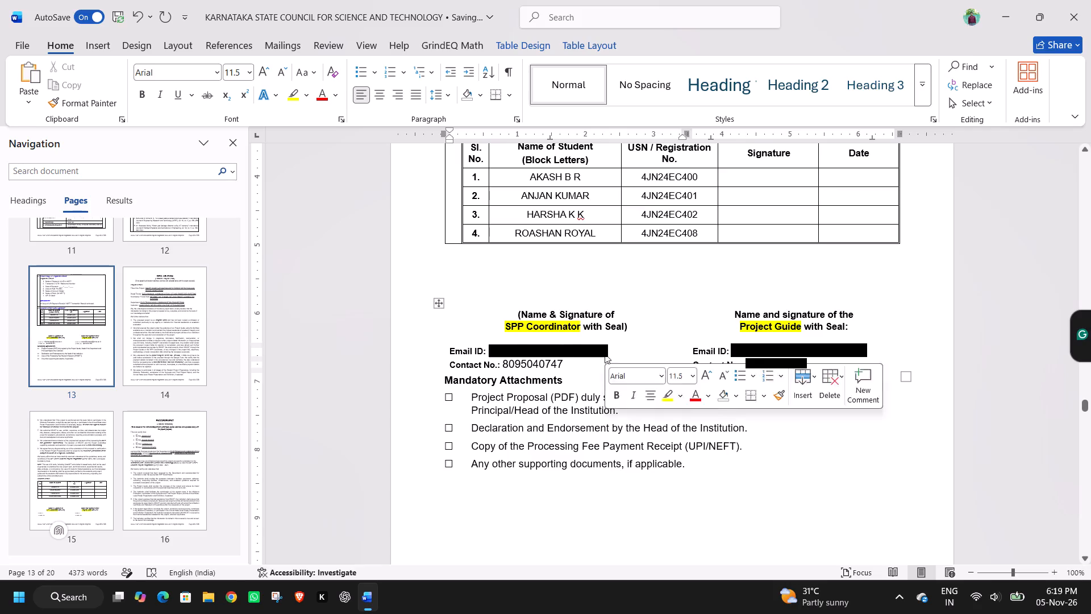
pyautogui.hotkey('ctrl', 'c')
pyautogui.scroll(-3, 605, 354)
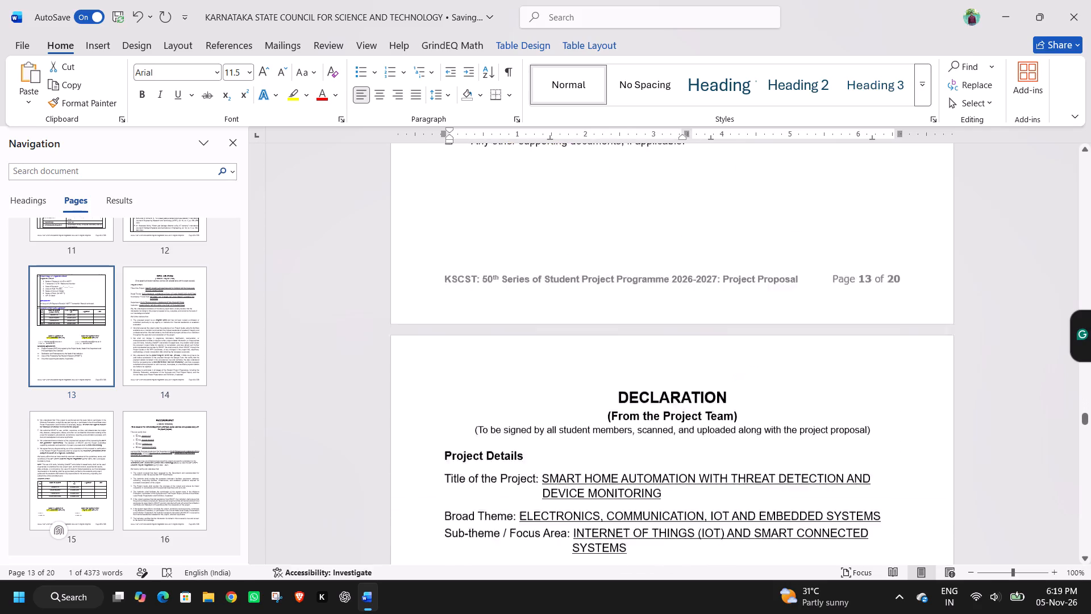
pyautogui.scroll(-6, 605, 354)
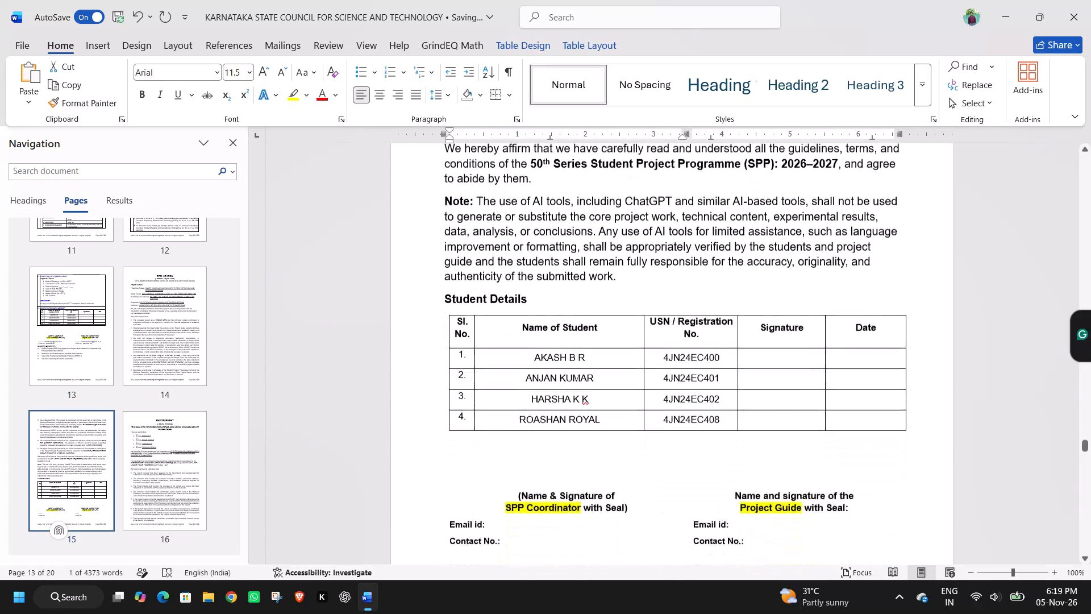
pyautogui.scroll(-1, 605, 354)
pyautogui.click(519, 488)
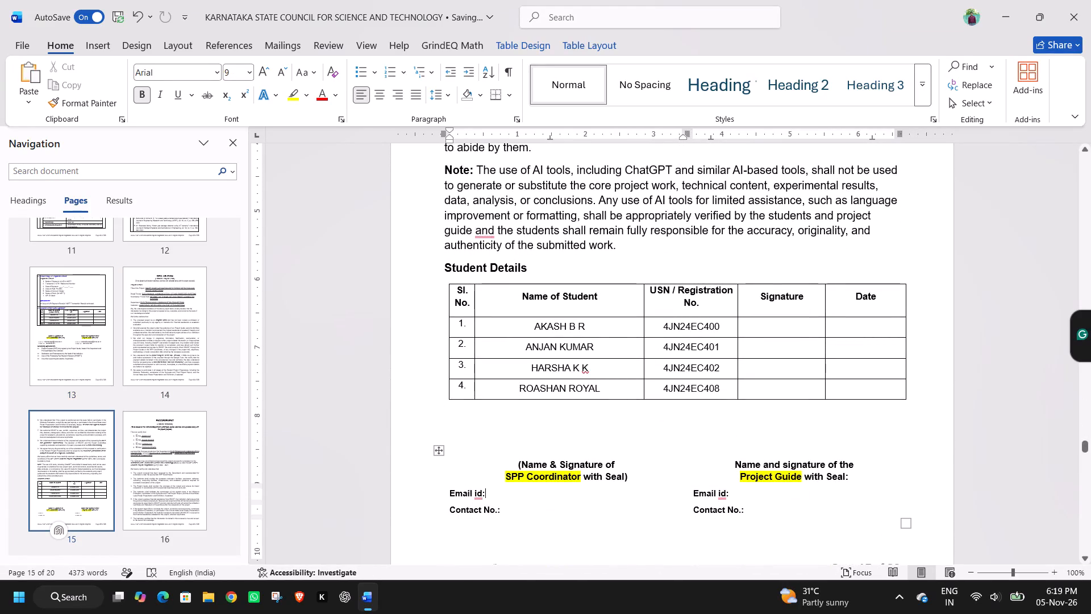
pyautogui.press('space')
pyautogui.hotkey('ctrl', 'v')
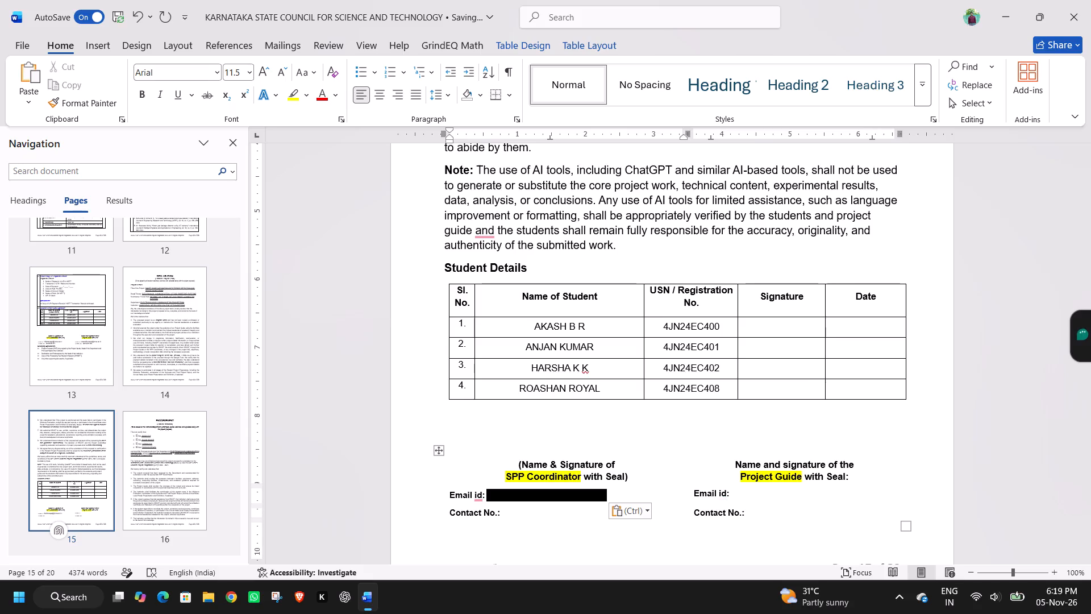
# Copy the SPP Coordinator's contact number from page 13 into the coordinator's empty Contact No. line on page 15, after a space.
pyautogui.scroll(5, 541, 469)
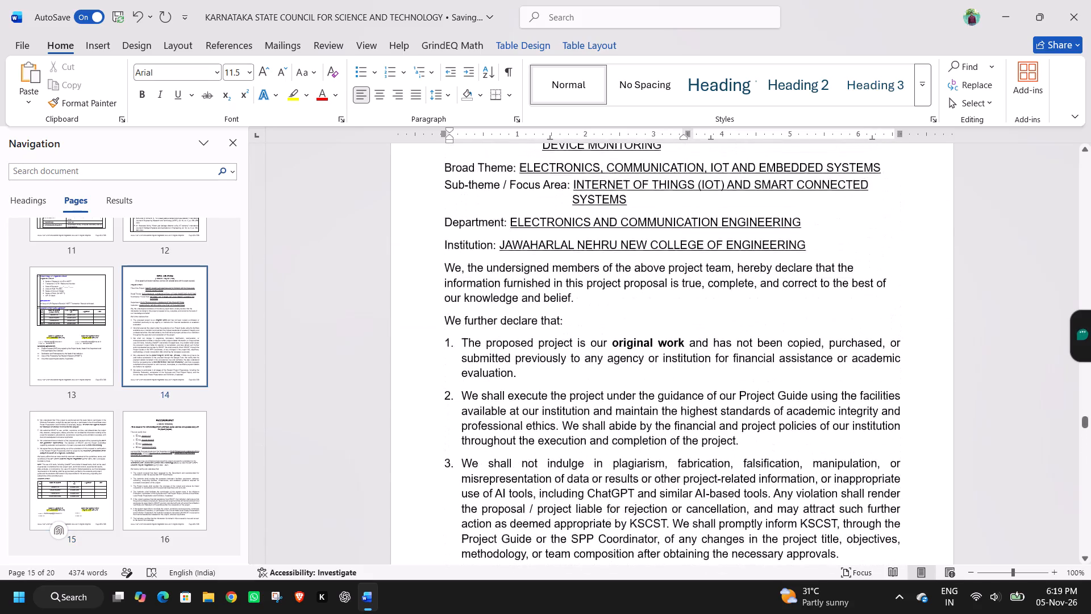
pyautogui.scroll(4, 541, 469)
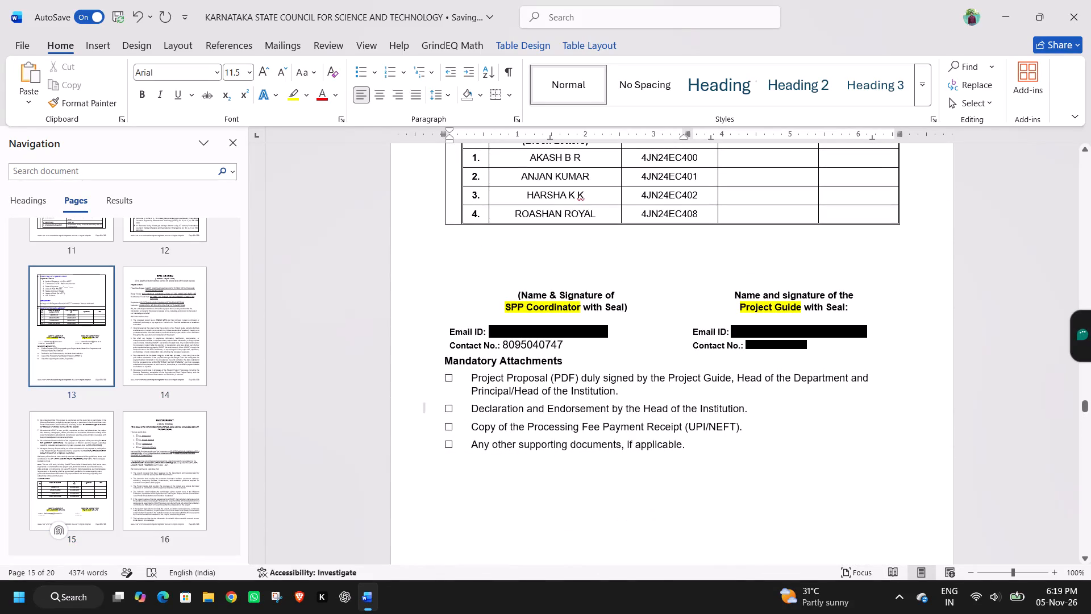
pyautogui.moveTo(565, 343); pyautogui.dragTo(501, 348)
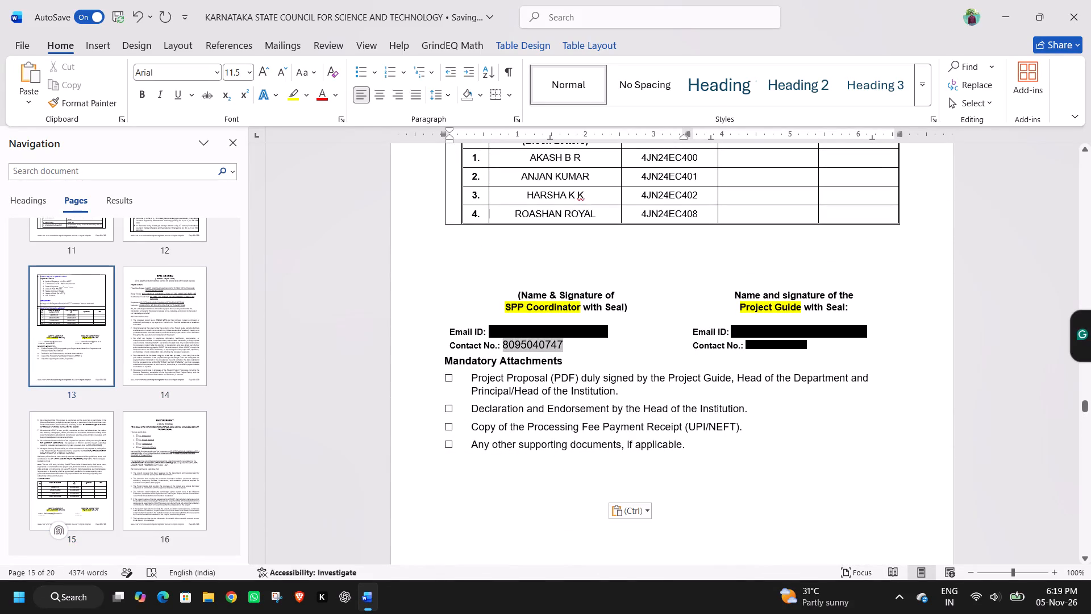
pyautogui.moveTo(501, 348); pyautogui.dragTo(501, 348)
pyautogui.hotkey('ctrl', 'c')
pyautogui.scroll(-3, 501, 348)
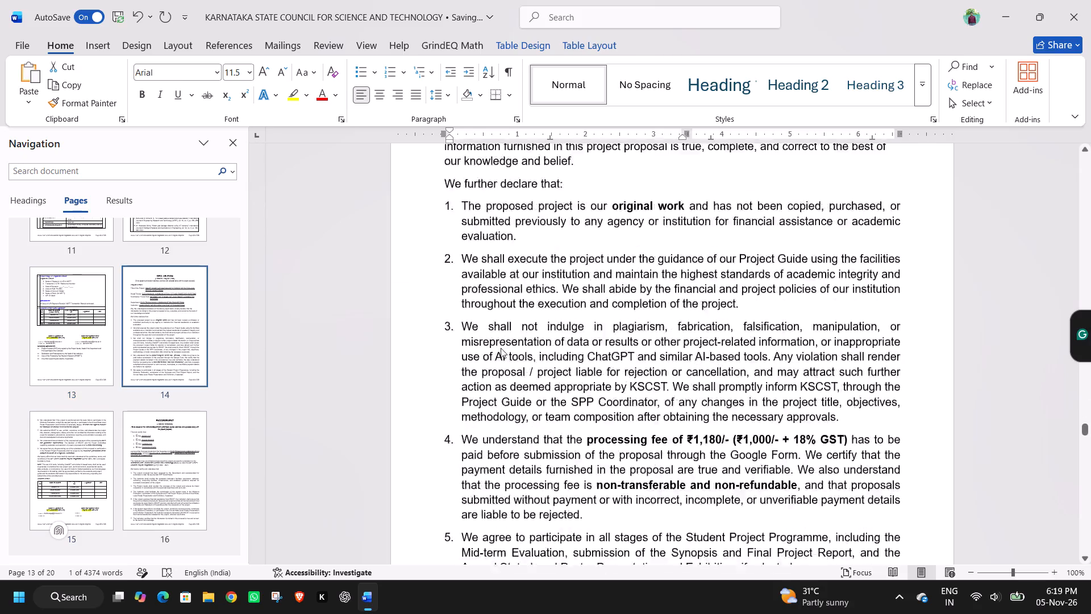
pyautogui.scroll(-4, 501, 348)
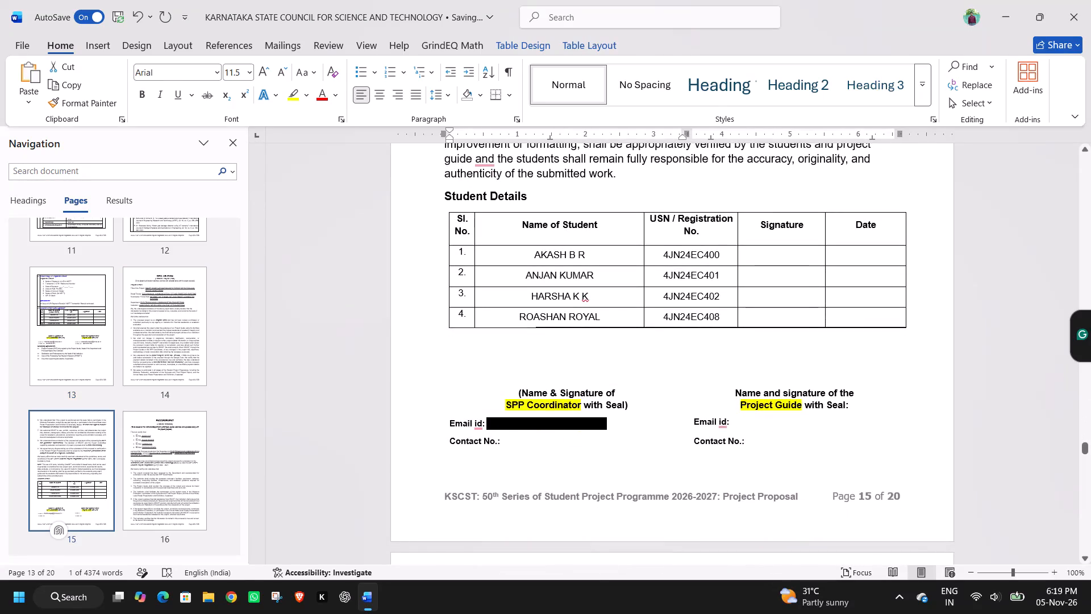
pyautogui.click(507, 435)
pyautogui.press('space')
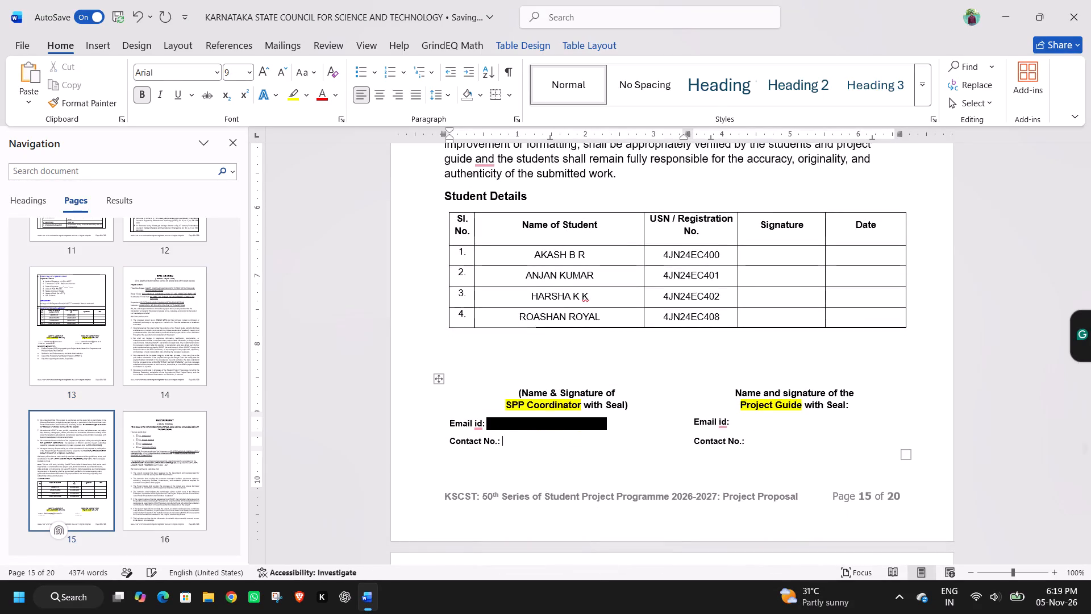
pyautogui.hotkey('ctrl', 'v')
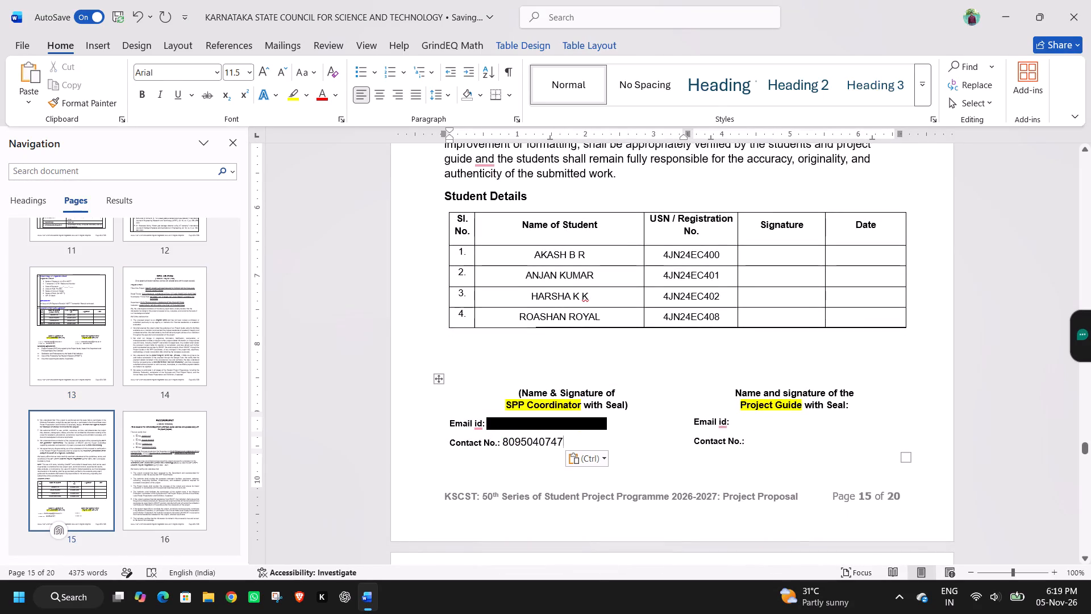
# Copy the Project Guide's contact number from page 13 into the guide's empty Contact No. line on page 15, after a space.
pyautogui.scroll(6, 488, 430)
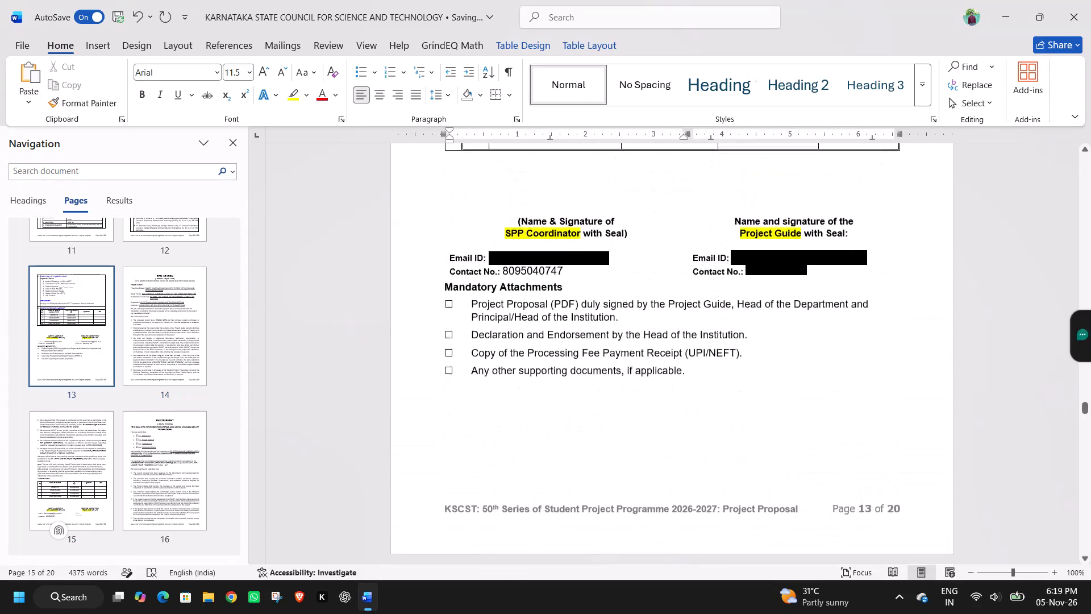
pyautogui.moveTo(810, 274); pyautogui.dragTo(794, 275)
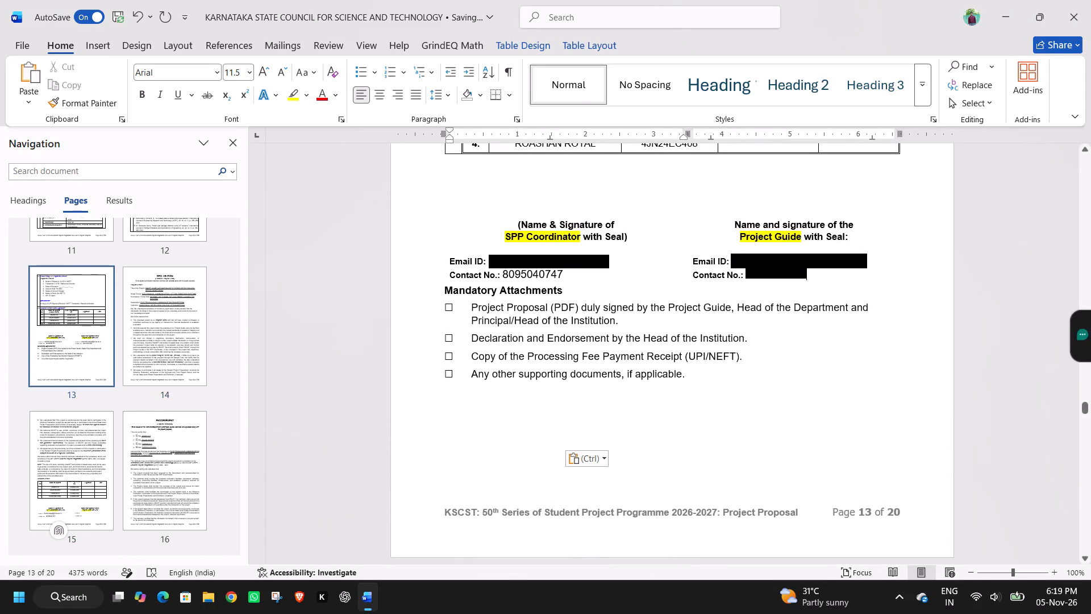
pyautogui.moveTo(794, 275); pyautogui.dragTo(747, 275)
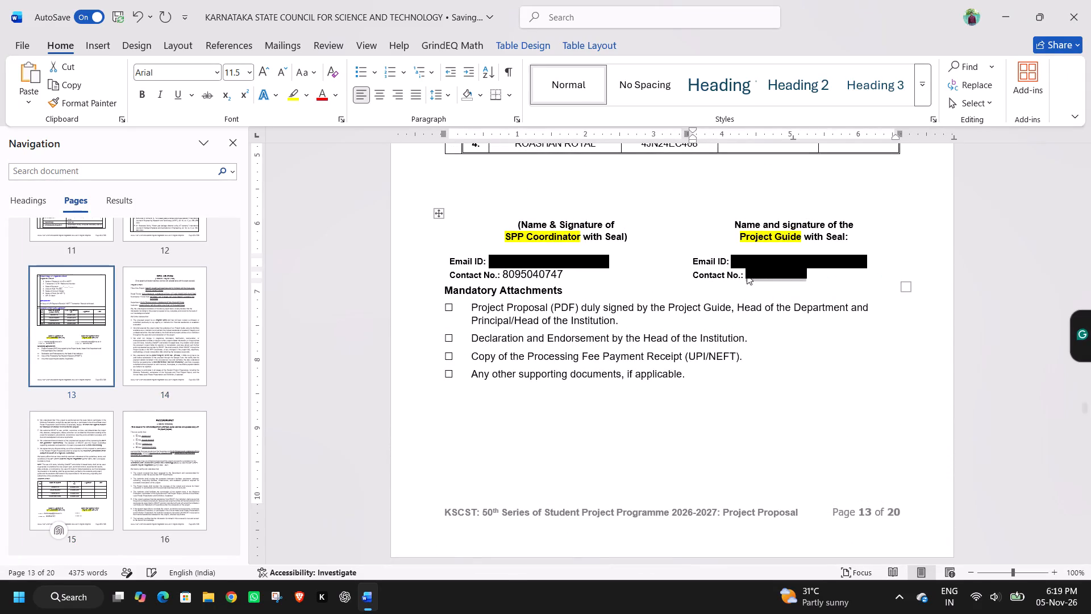
pyautogui.hotkey('ctrl', 'c')
pyautogui.scroll(-3, 810, 327)
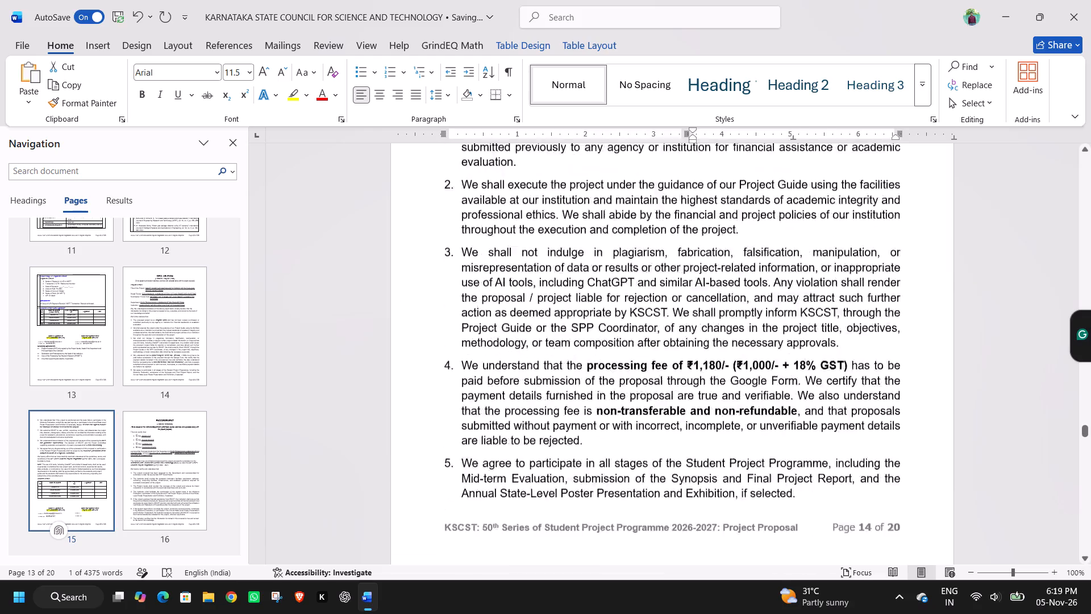
pyautogui.scroll(-5, 810, 327)
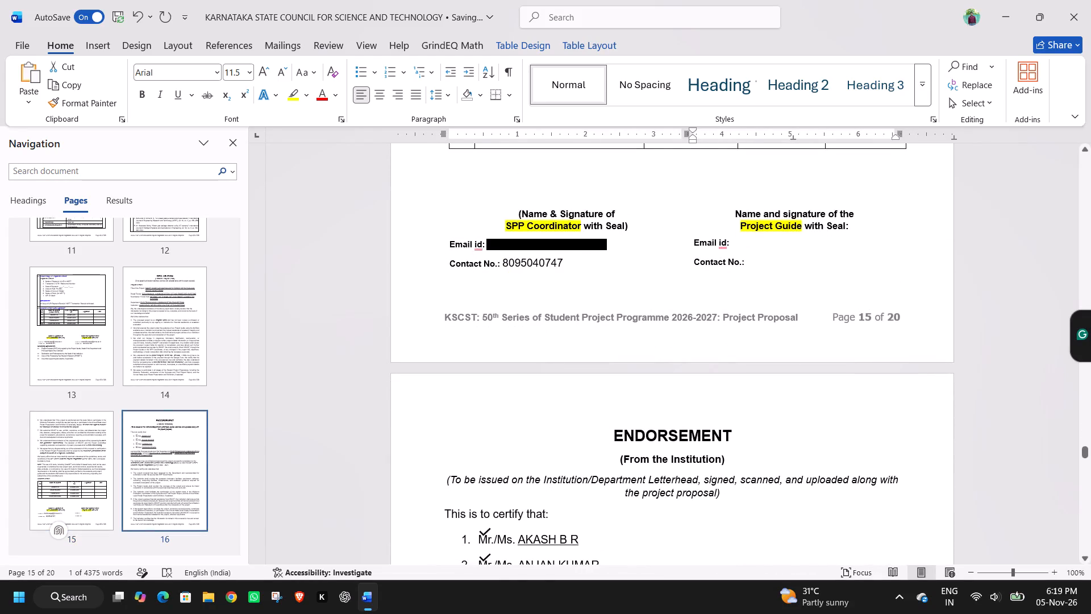
pyautogui.click(783, 258)
pyautogui.press('space')
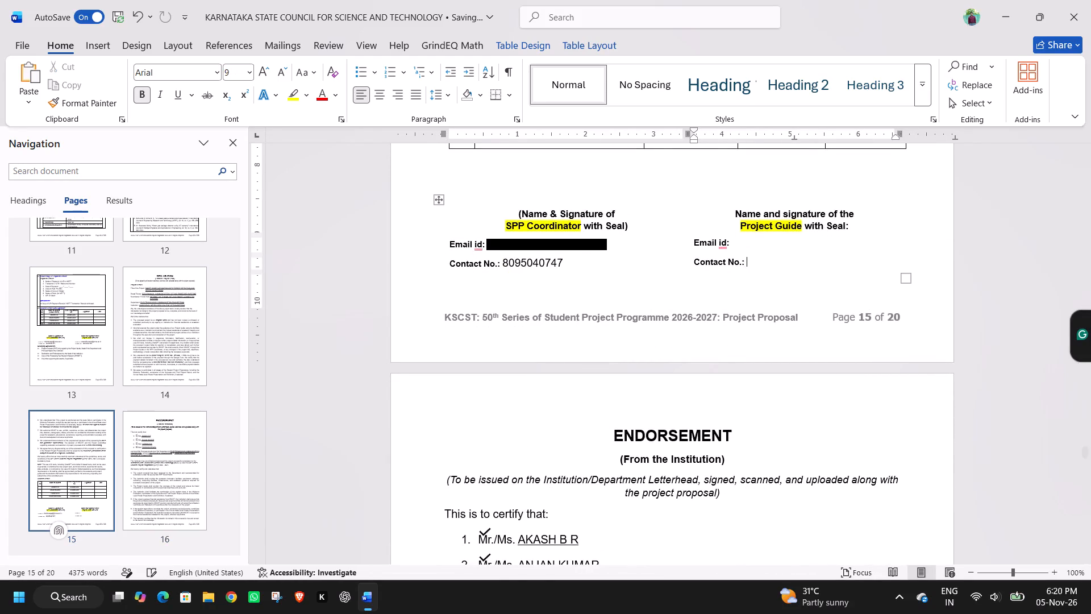
pyautogui.hotkey('ctrl', 'v')
# Copy the Project Guide's e-mail address from page 13 into the guide's empty Email id line on page 15.
pyautogui.scroll(6, 783, 258)
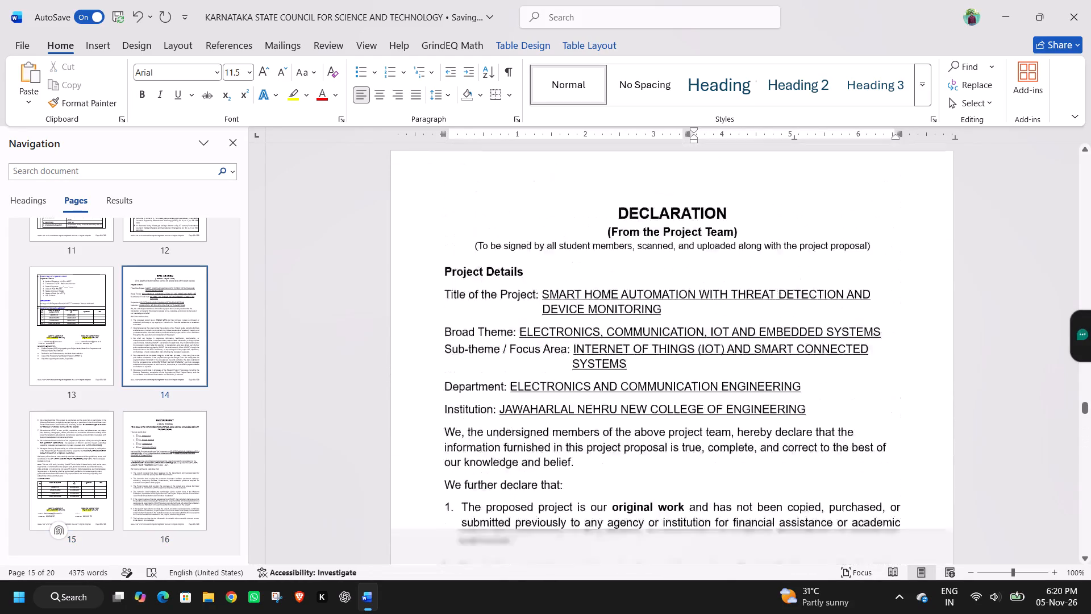
pyautogui.scroll(1, 783, 258)
pyautogui.scroll(-1, 783, 258)
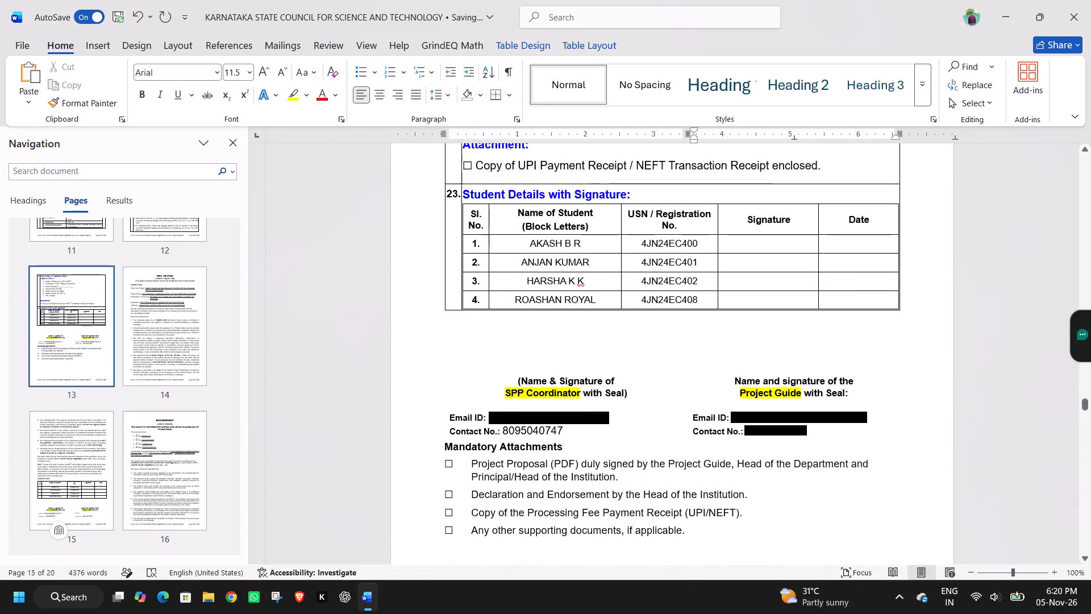
pyautogui.moveTo(872, 418); pyautogui.dragTo(779, 417)
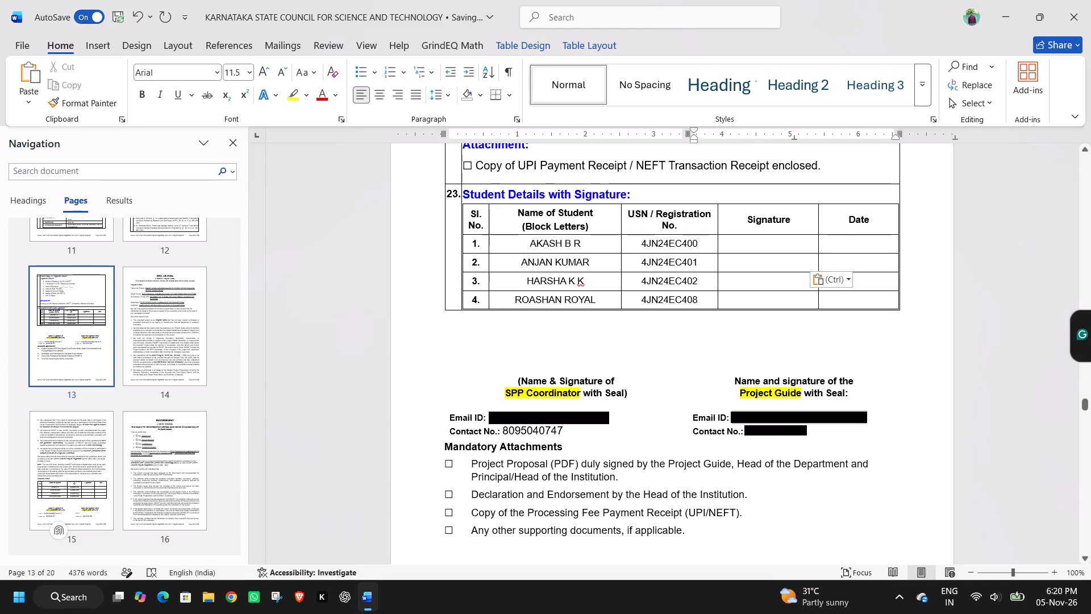
pyautogui.moveTo(779, 417); pyautogui.dragTo(768, 420)
pyautogui.hotkey('ctrl', 'c')
pyautogui.scroll(-4, 768, 420)
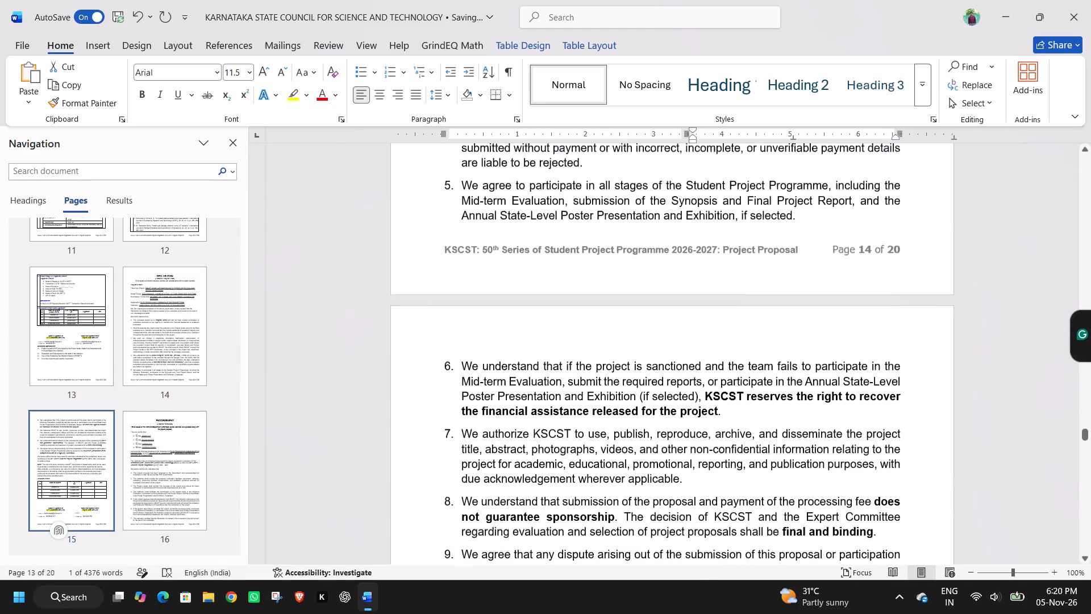
pyautogui.scroll(-6, 768, 420)
pyautogui.scroll(1, 777, 351)
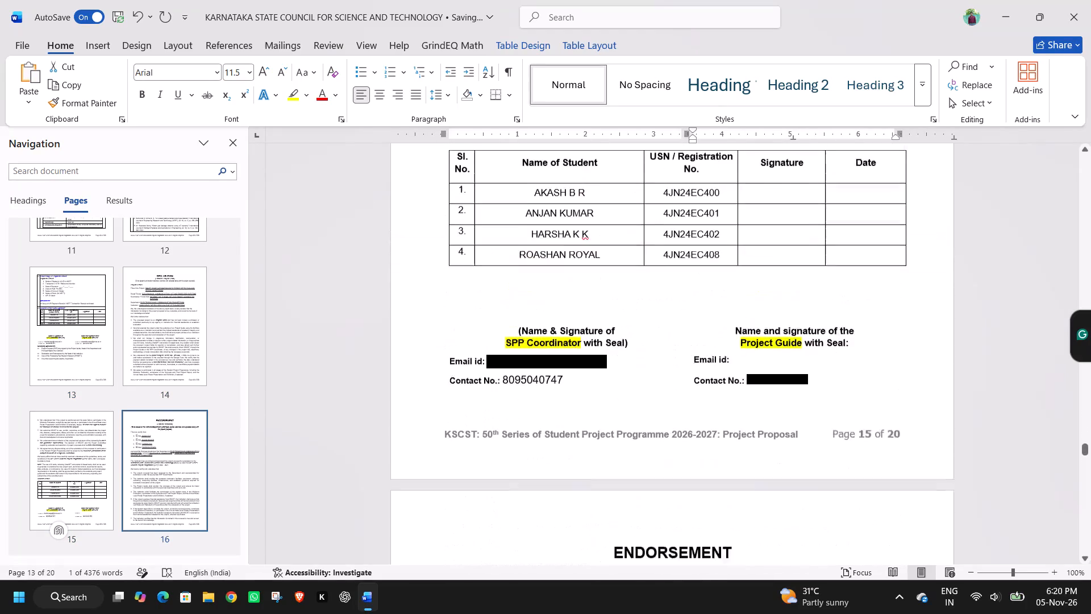
pyautogui.scroll(1, 777, 351)
pyautogui.click(755, 376)
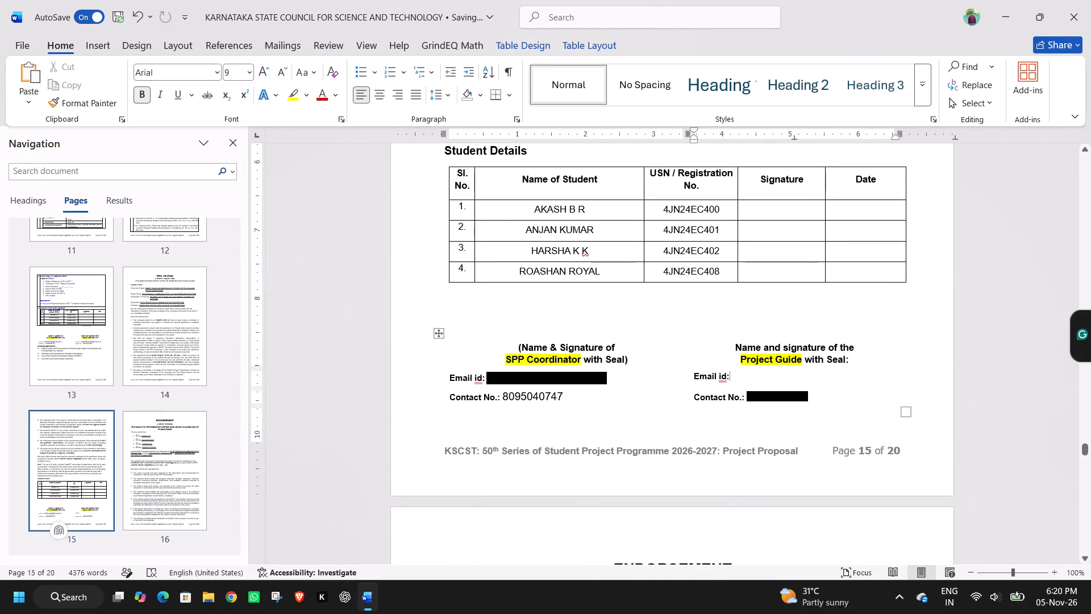
pyautogui.hotkey('ctrl', 'v')
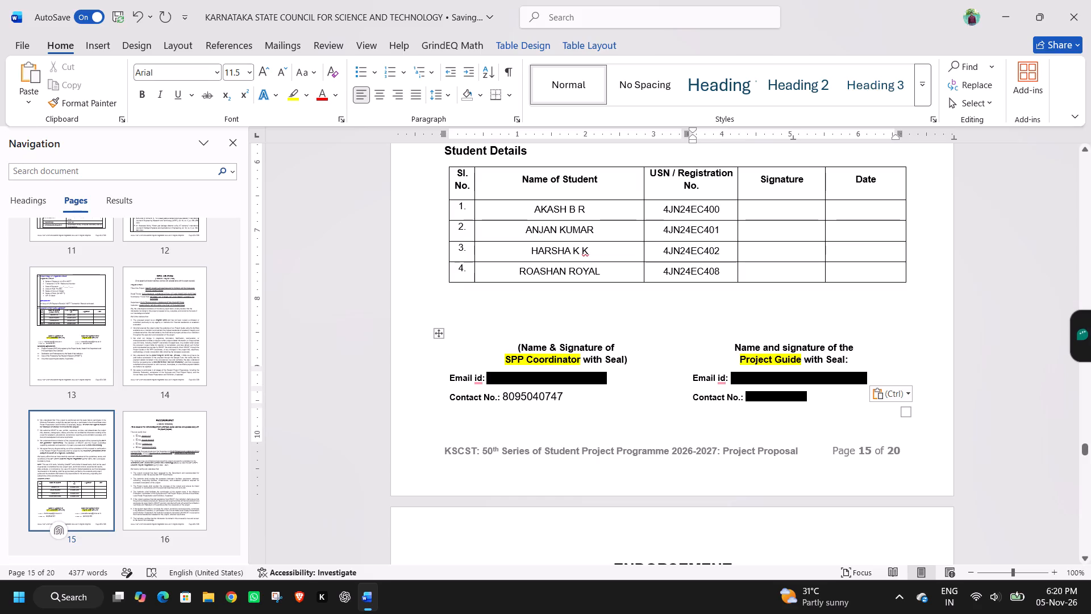
# Remove the space after paragraph from the Email id and Contact No. lines of both coordinator and guide on page 15.
pyautogui.moveTo(809, 395); pyautogui.dragTo(588, 396)
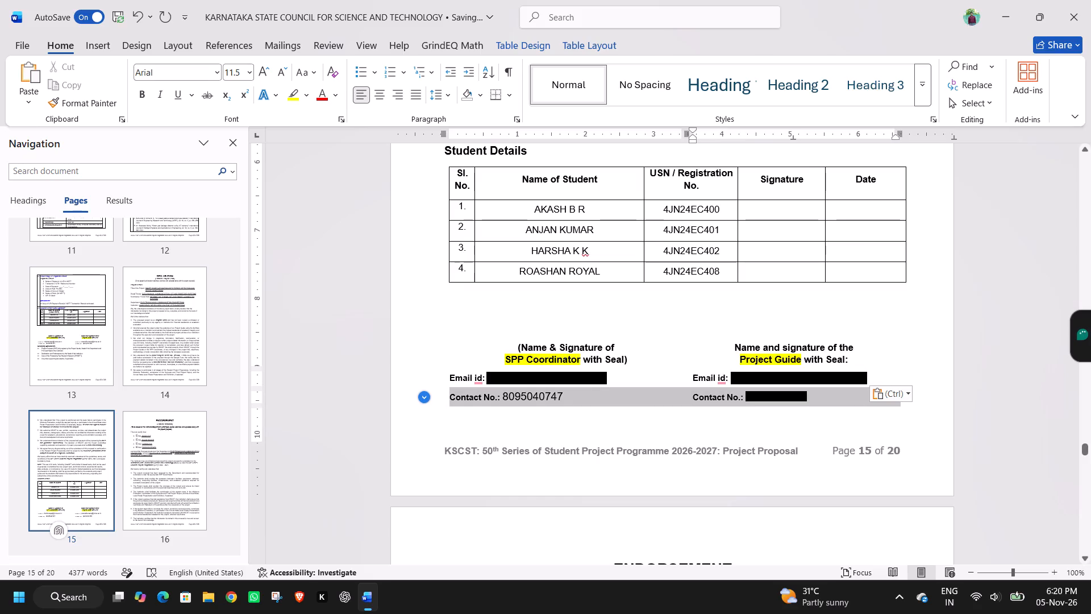
pyautogui.moveTo(588, 396); pyautogui.dragTo(523, 385)
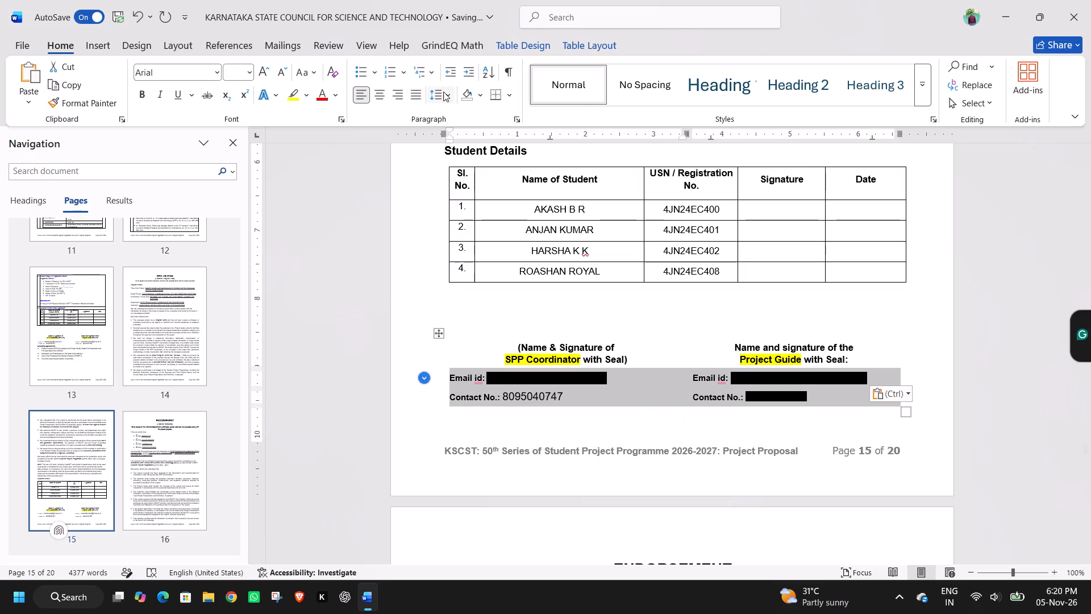
pyautogui.moveTo(443, 92); pyautogui.dragTo(455, 265)
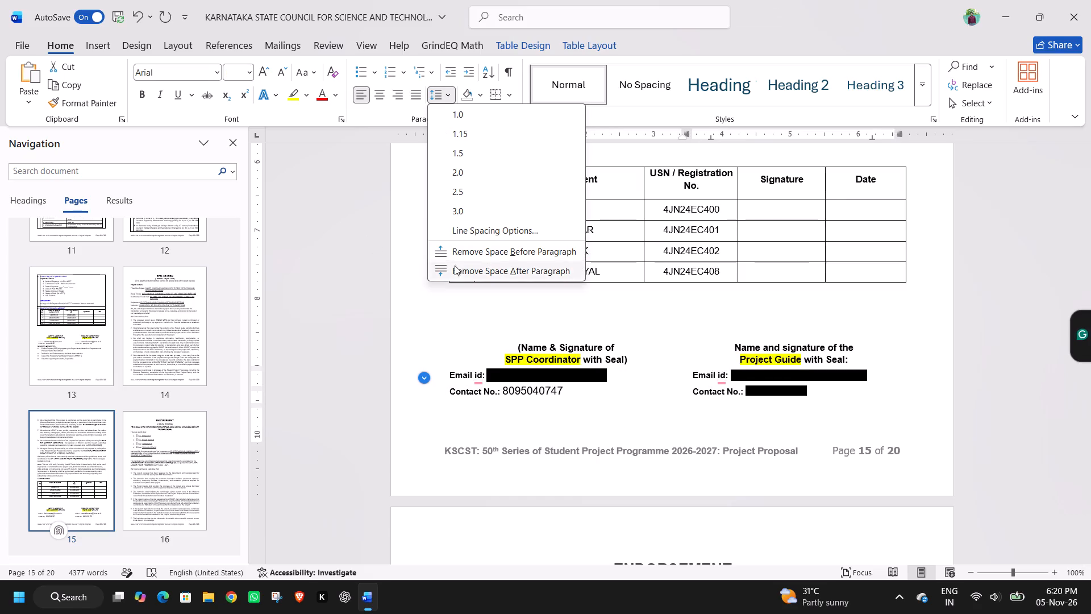
pyautogui.moveTo(455, 265); pyautogui.dragTo(455, 270)
pyautogui.click(455, 270)
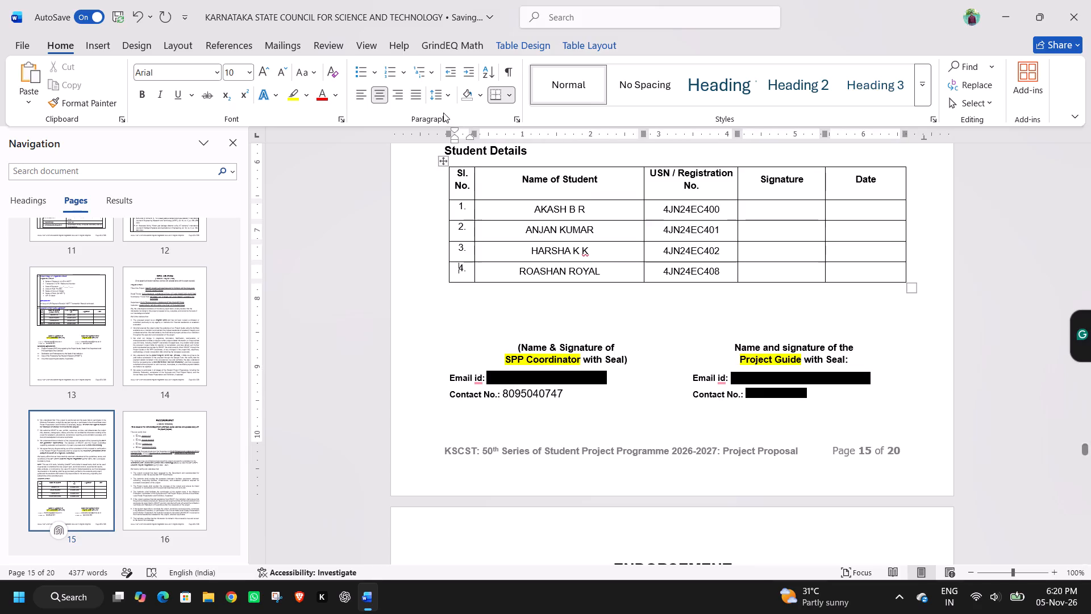
# Remove the space after paragraph from the serial number 4 cell in the Student Details table on page 15.
pyautogui.click(438, 103)
pyautogui.moveTo(439, 97); pyautogui.dragTo(418, 246)
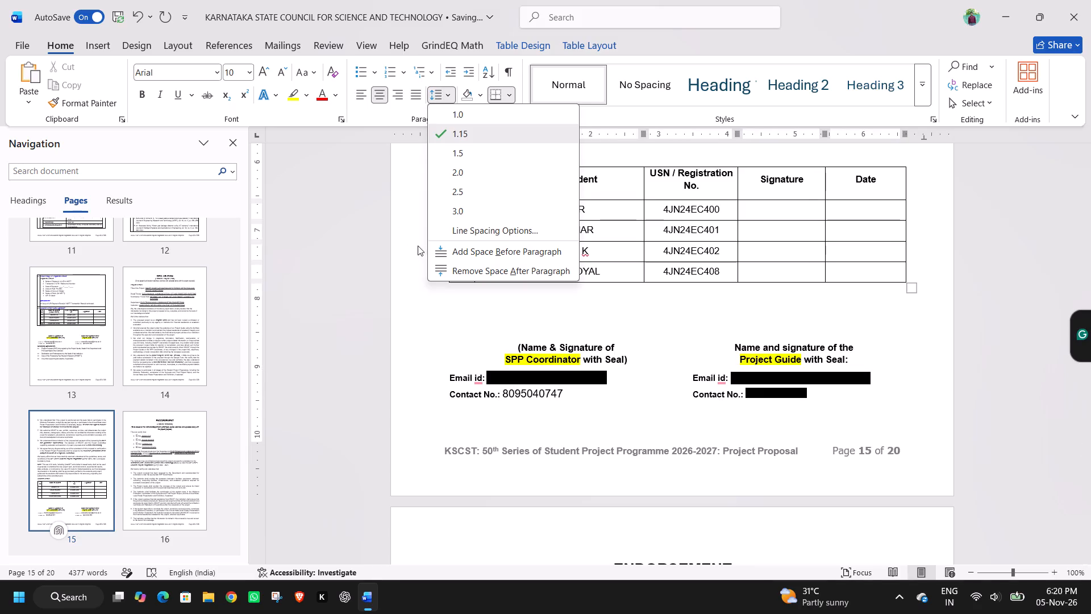
pyautogui.moveTo(418, 246); pyautogui.dragTo(442, 275)
pyautogui.click(442, 275)
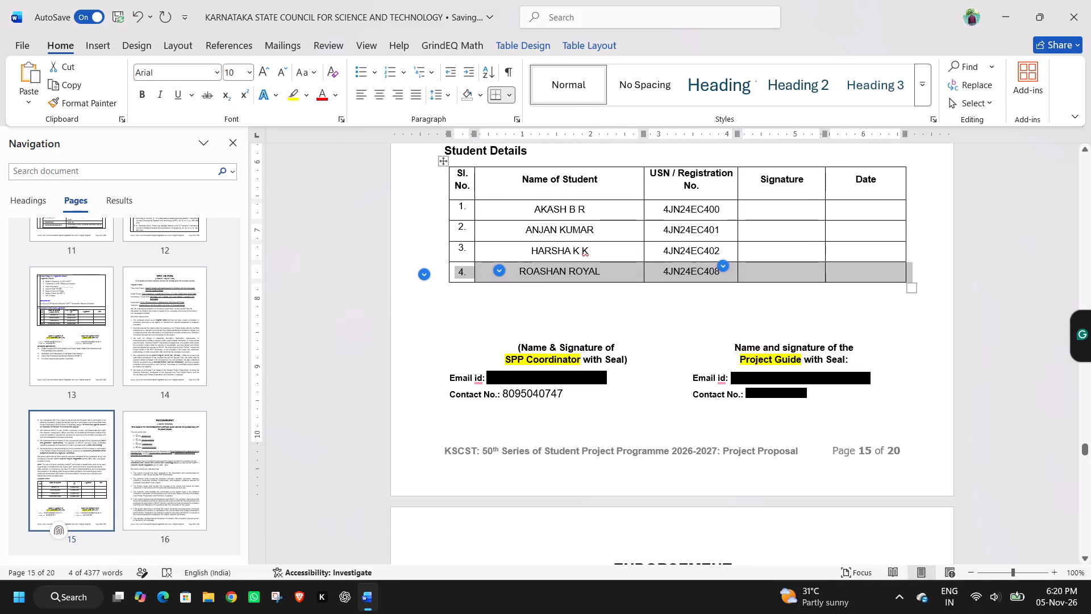
# Remove the space before paragraph from the SPP Coordinator's and the Project Guide's Contact No. lines on page 15.
pyautogui.click(605, 412)
pyautogui.click(580, 395)
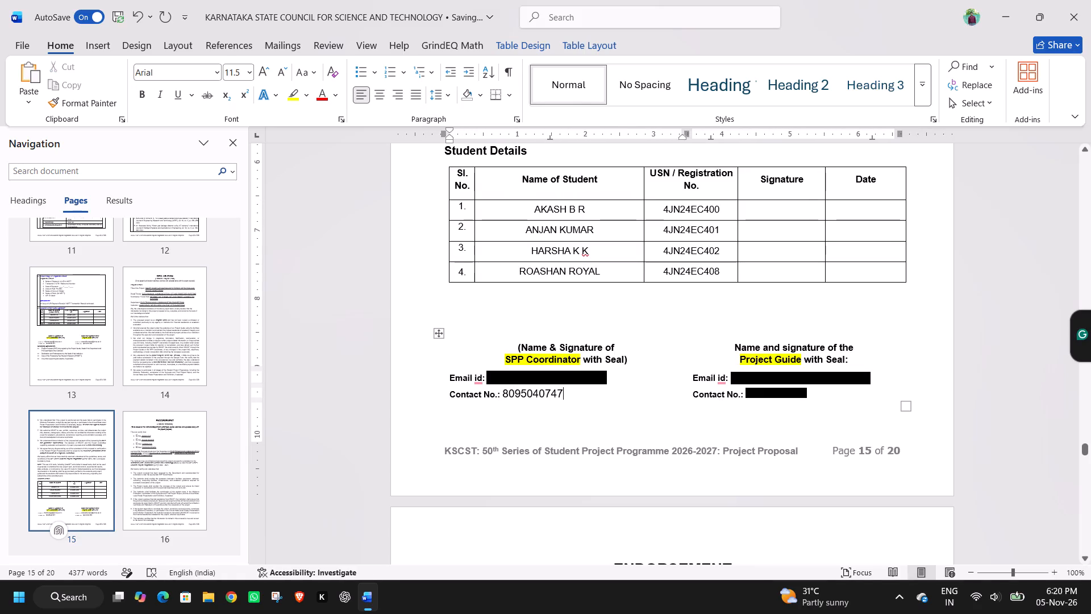
pyautogui.click(449, 99)
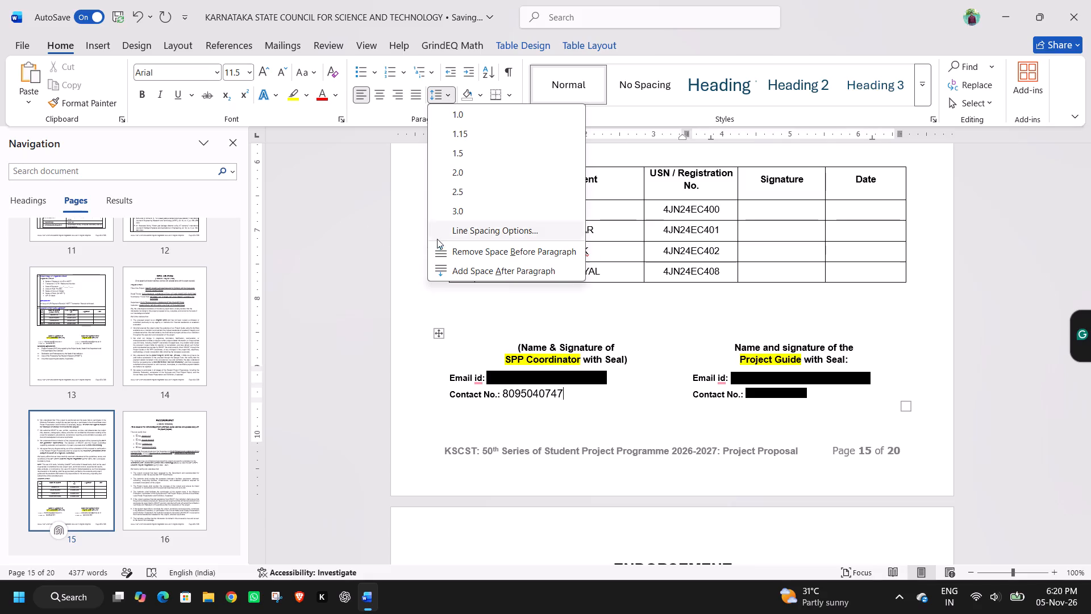
pyautogui.click(445, 248)
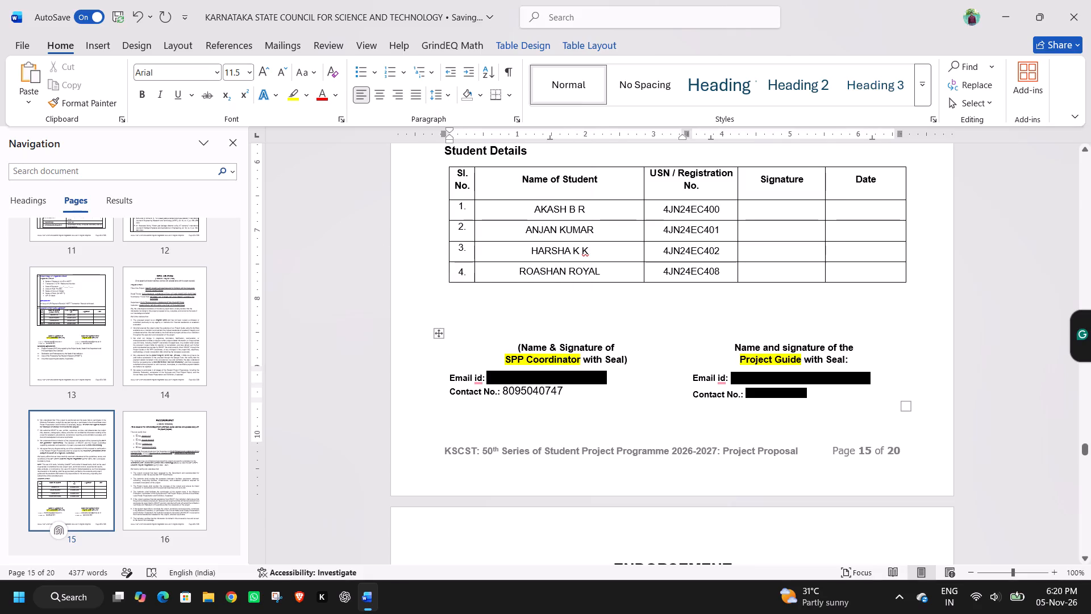
pyautogui.click(758, 394)
pyautogui.click(449, 99)
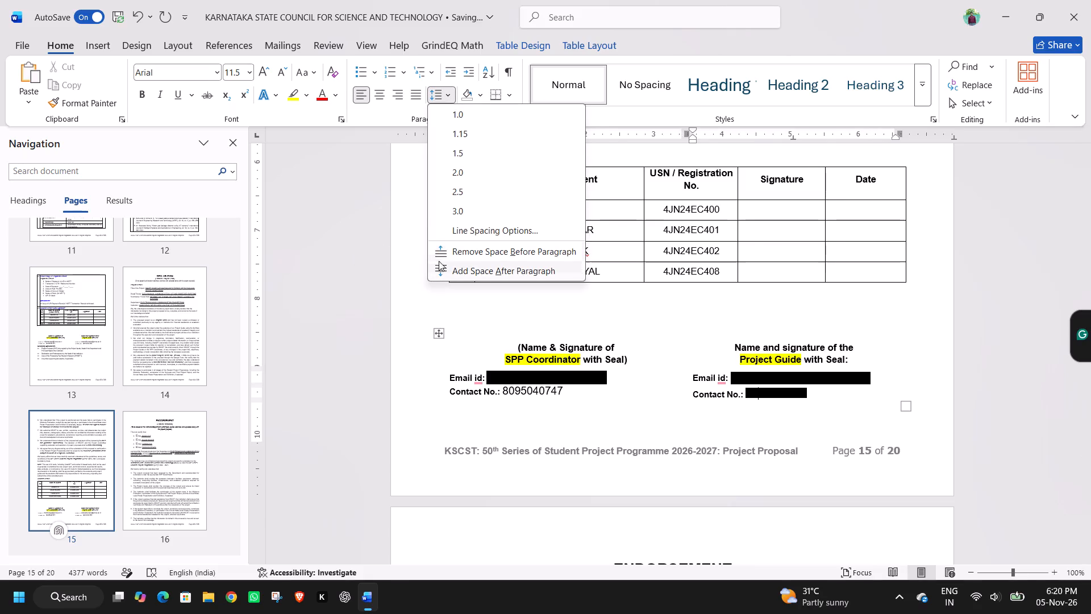
pyautogui.click(440, 257)
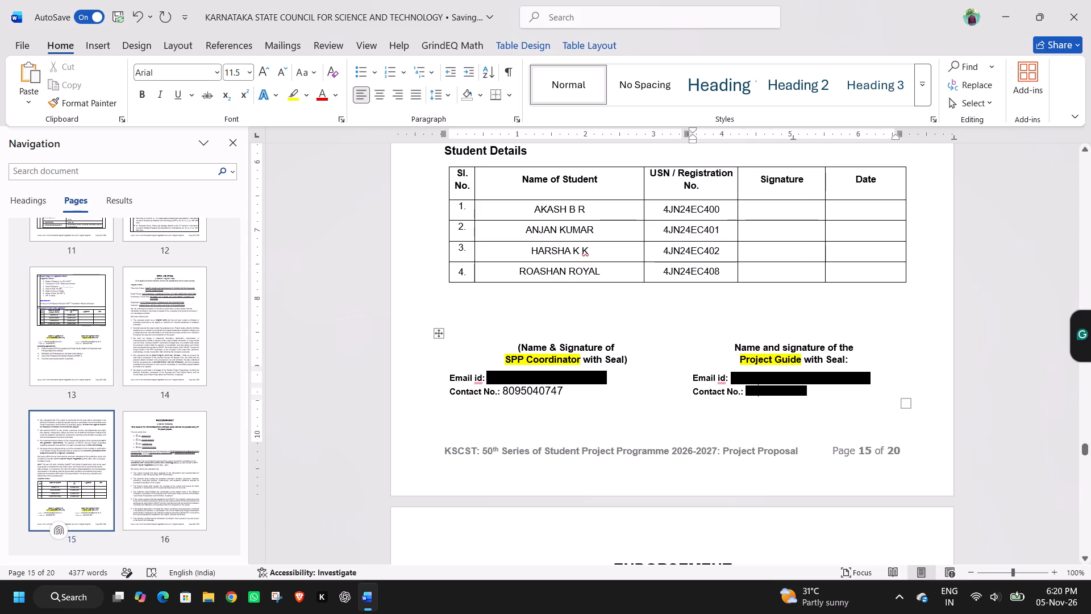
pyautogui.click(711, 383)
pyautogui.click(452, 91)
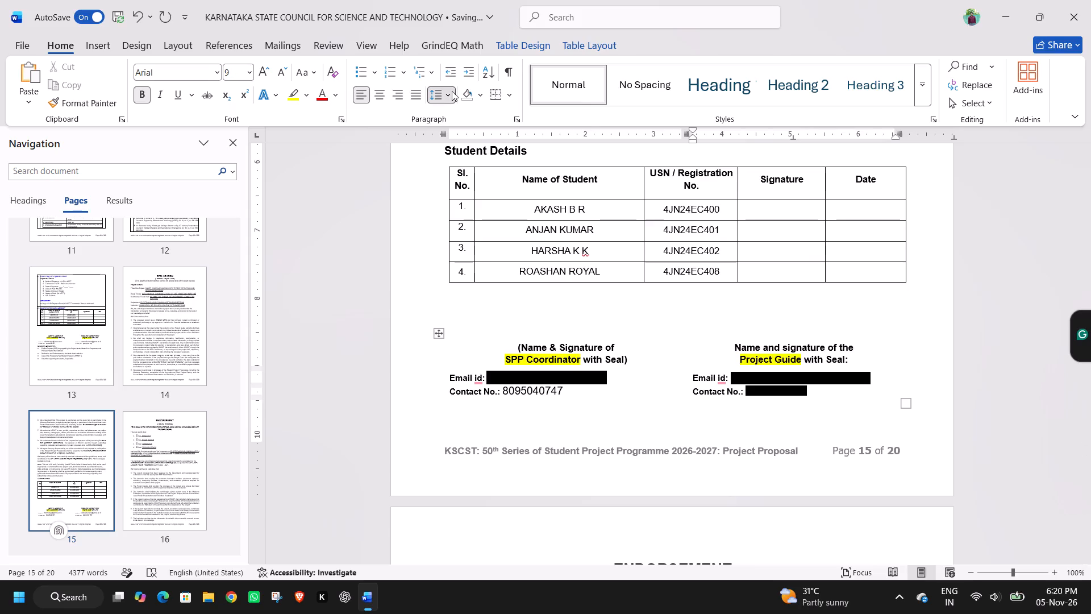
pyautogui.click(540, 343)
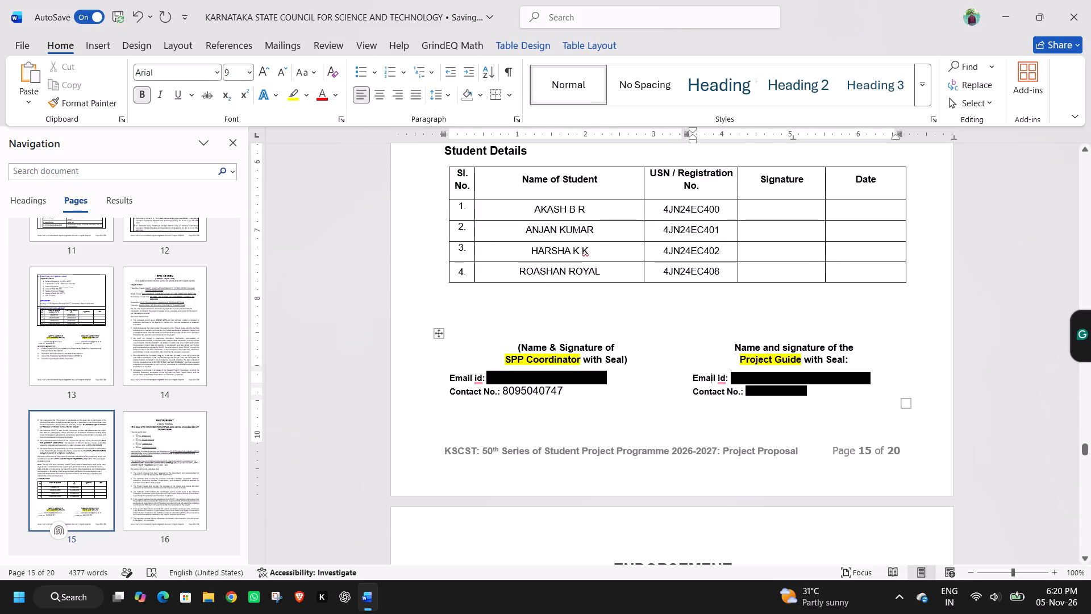
# Centre the Email id and Contact No. lines of both the SPP Coordinator and the Project Guide on page 15.
pyautogui.click(451, 379)
pyautogui.moveTo(451, 379); pyautogui.dragTo(791, 401)
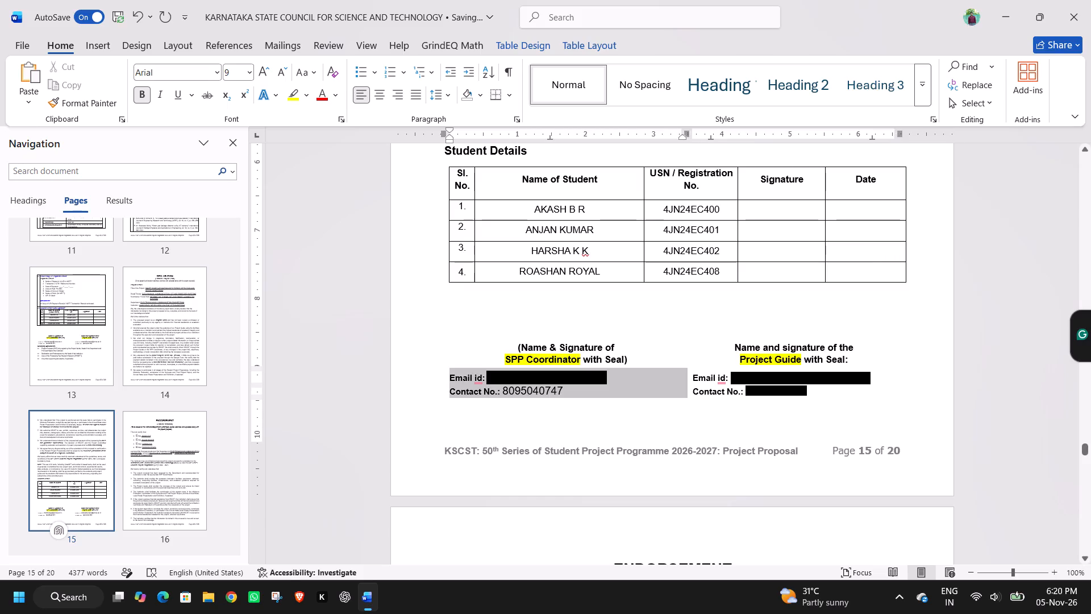
pyautogui.moveTo(791, 401); pyautogui.dragTo(813, 391)
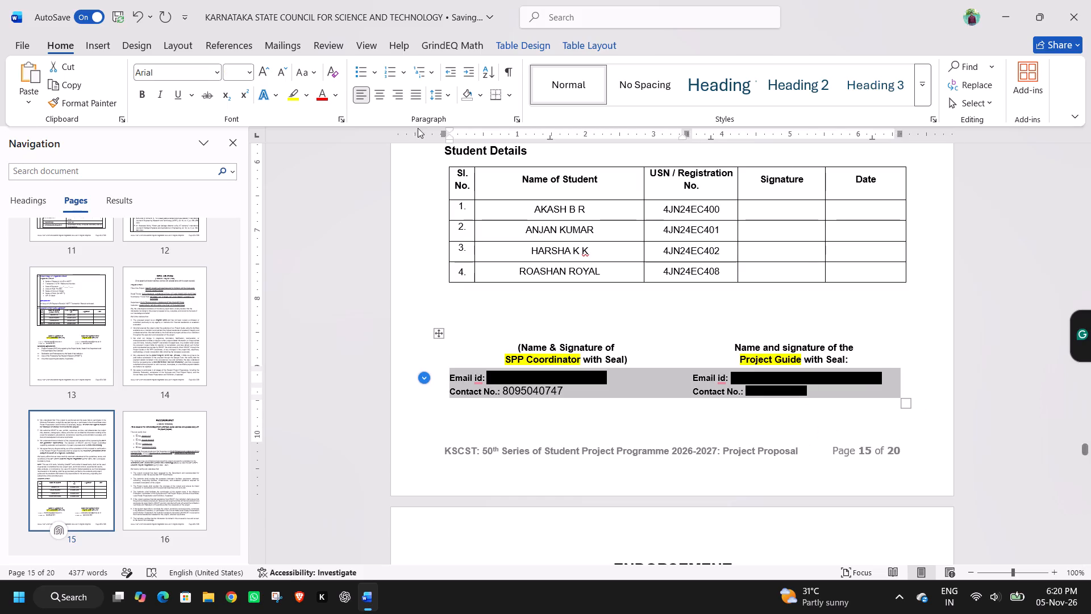
pyautogui.click(375, 99)
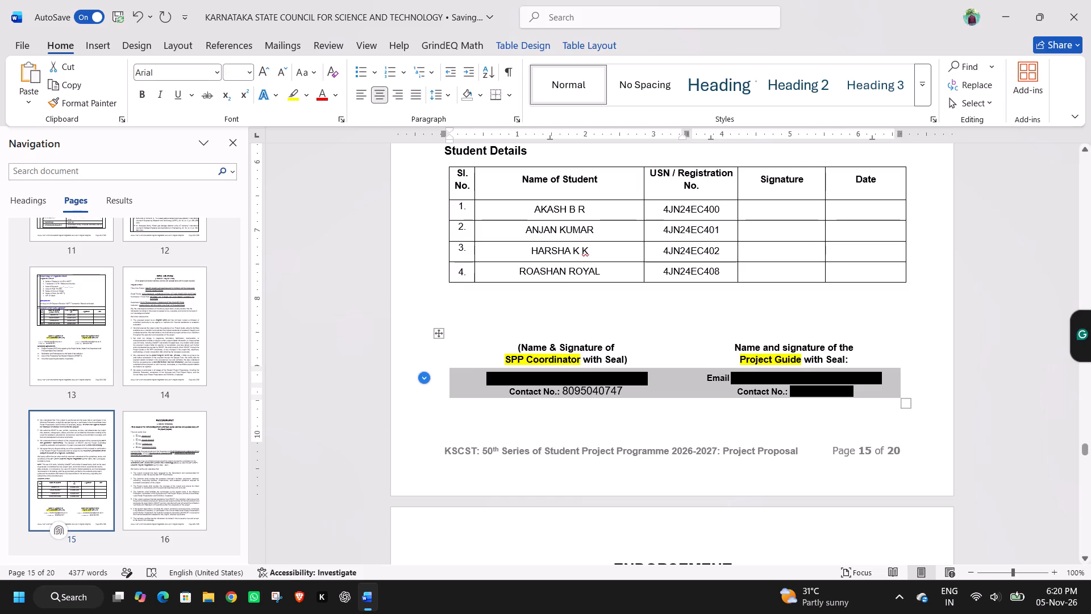
pyautogui.click(609, 404)
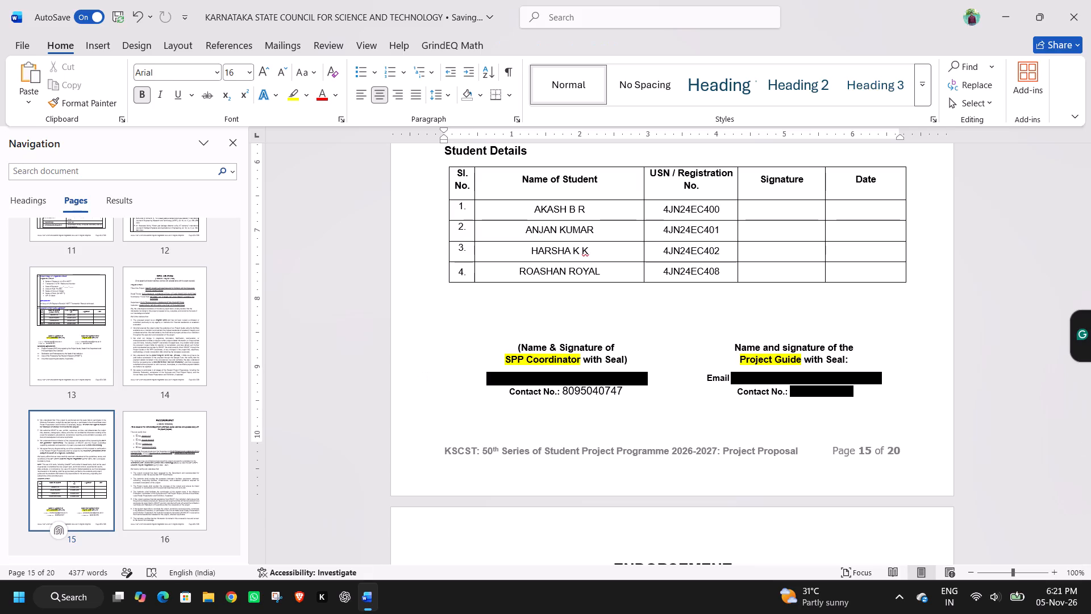
# Left-align the SPP Coordinator's Contact No. line on page 15 and indent it with spaces to line up under the Email id line.
pyautogui.click(507, 392)
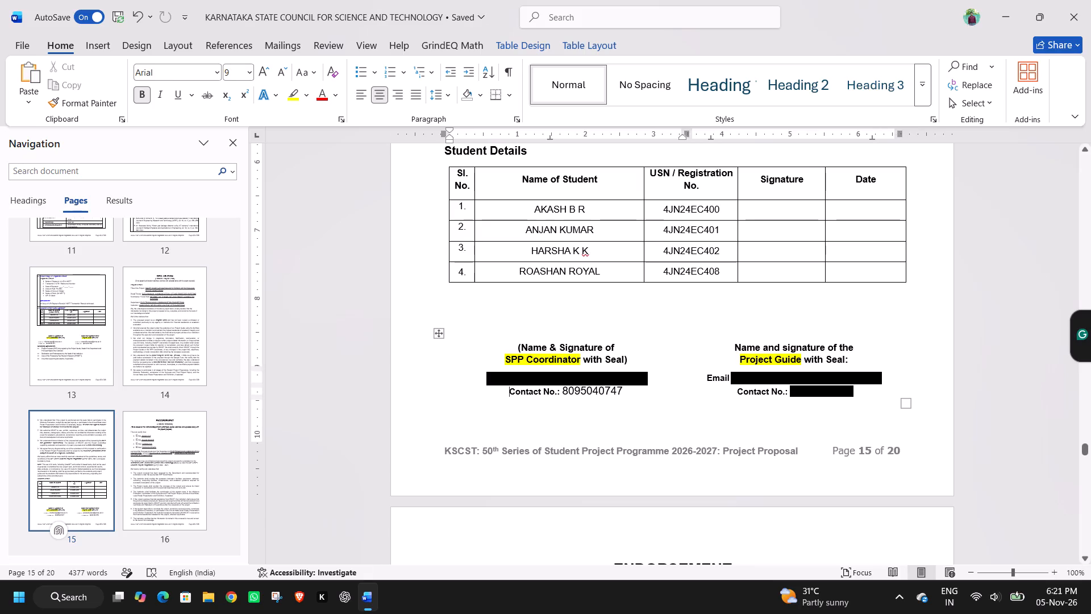
pyautogui.click(363, 100)
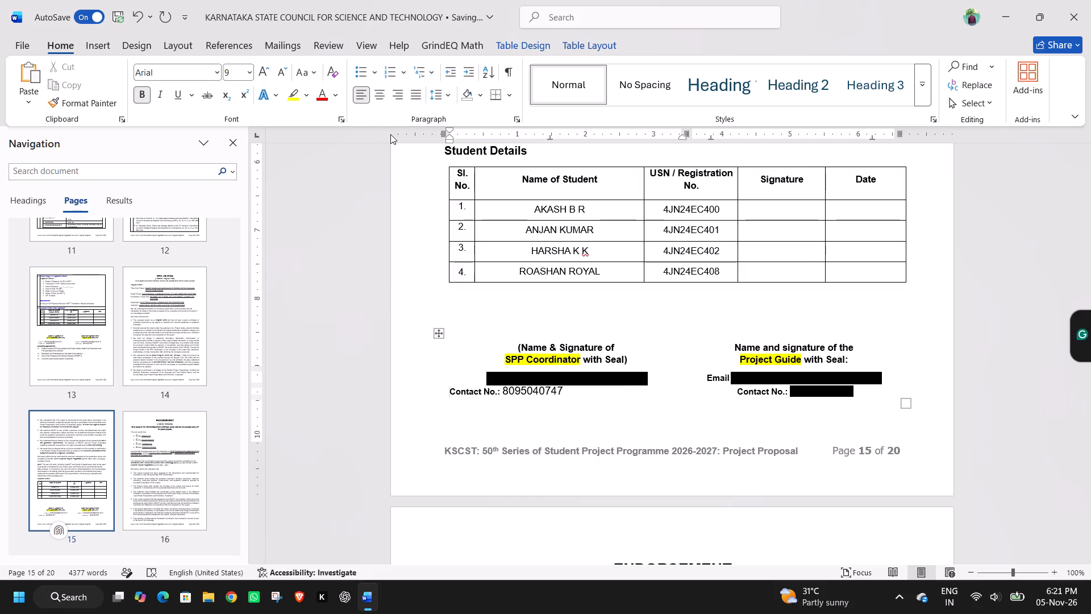
pyautogui.press('space')
pyautogui.press('space')
pyautogui.press('space')
pyautogui.press('space')
pyautogui.press('space')
pyautogui.press('space')
pyautogui.press('space')
pyautogui.press('space')
pyautogui.press('space')
pyautogui.press('space')
pyautogui.press('space')
pyautogui.press('space')
pyautogui.press('space')
pyautogui.press('space')
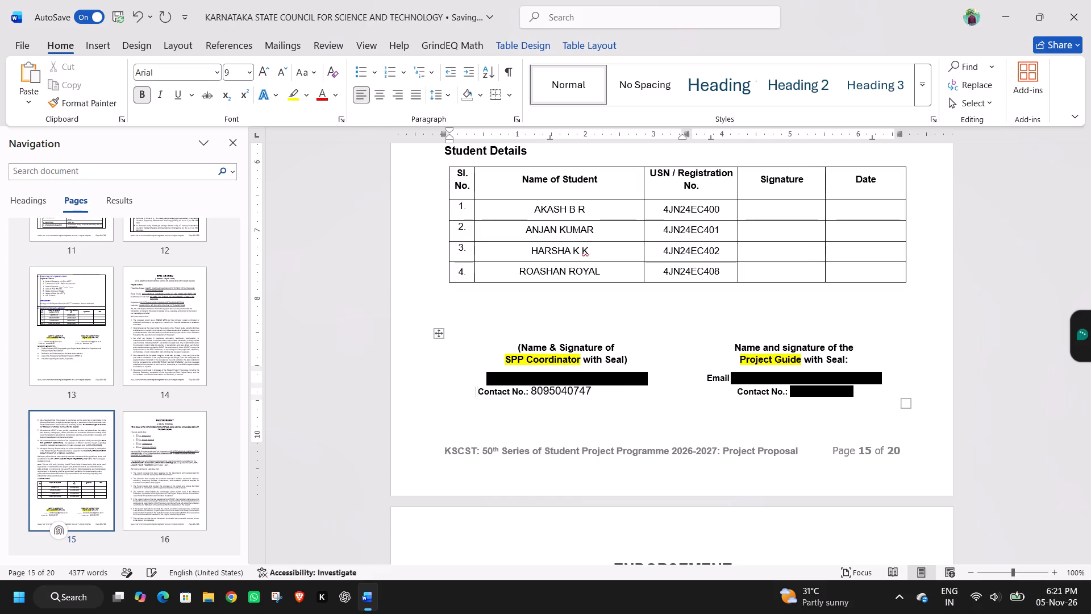
pyautogui.press('space')
pyautogui.press('space')
pyautogui.press('space')
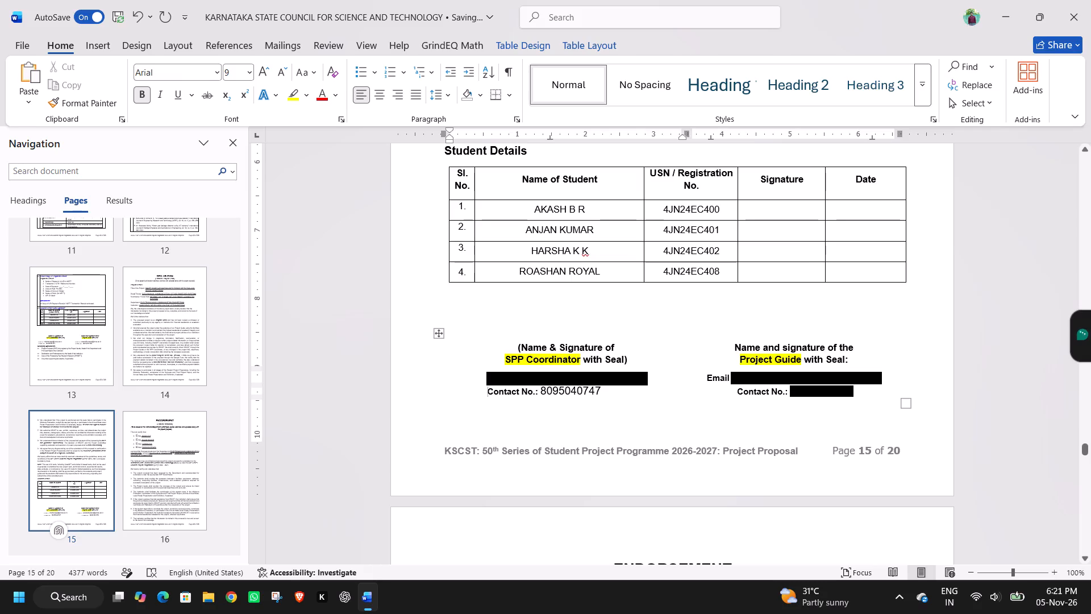
# Left-align the Project Guide's Contact No. line on page 15 and indent it with spaces to start level with the Email id line.
pyautogui.click(738, 392)
pyautogui.press('BackSpace')
pyautogui.press('space')
pyautogui.press('space')
pyautogui.press('space')
pyautogui.press('space')
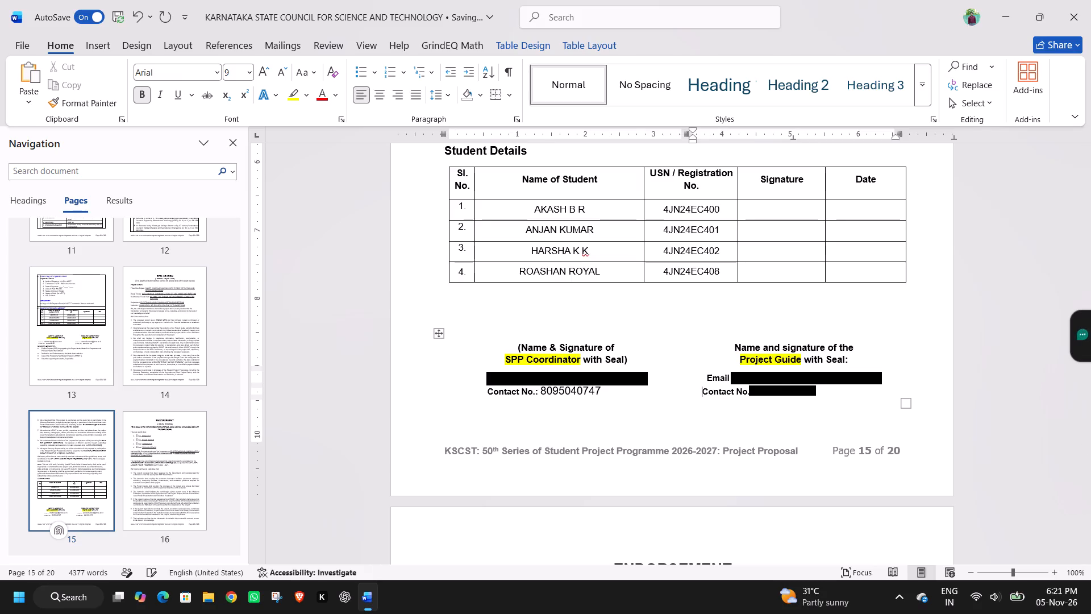
pyautogui.press('space')
pyautogui.press('space')
# Accept the suggested capitalisation "ID" in the Email lines of the Project Guide and the SPP Coordinator on page 15.
pyautogui.scroll(1, 797, 388)
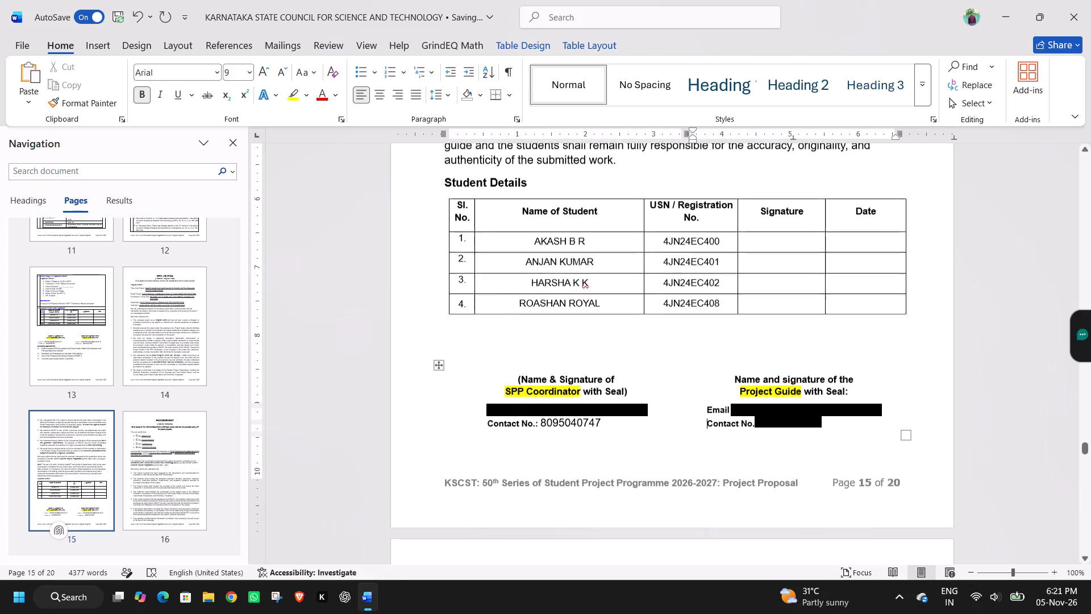
pyautogui.scroll(1, 797, 388)
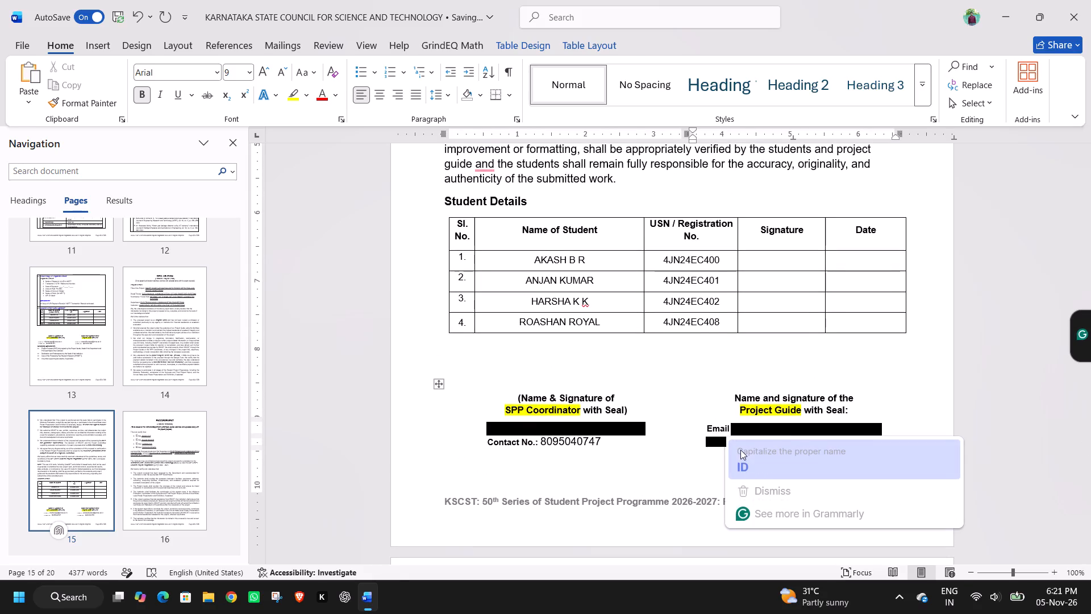
pyautogui.click(740, 450)
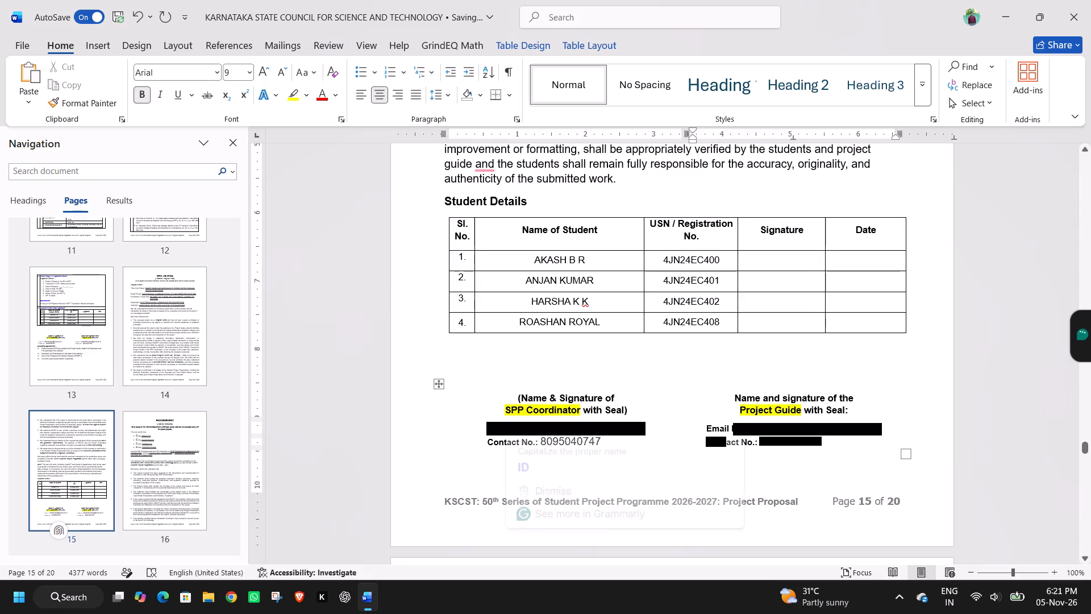
pyautogui.click(520, 444)
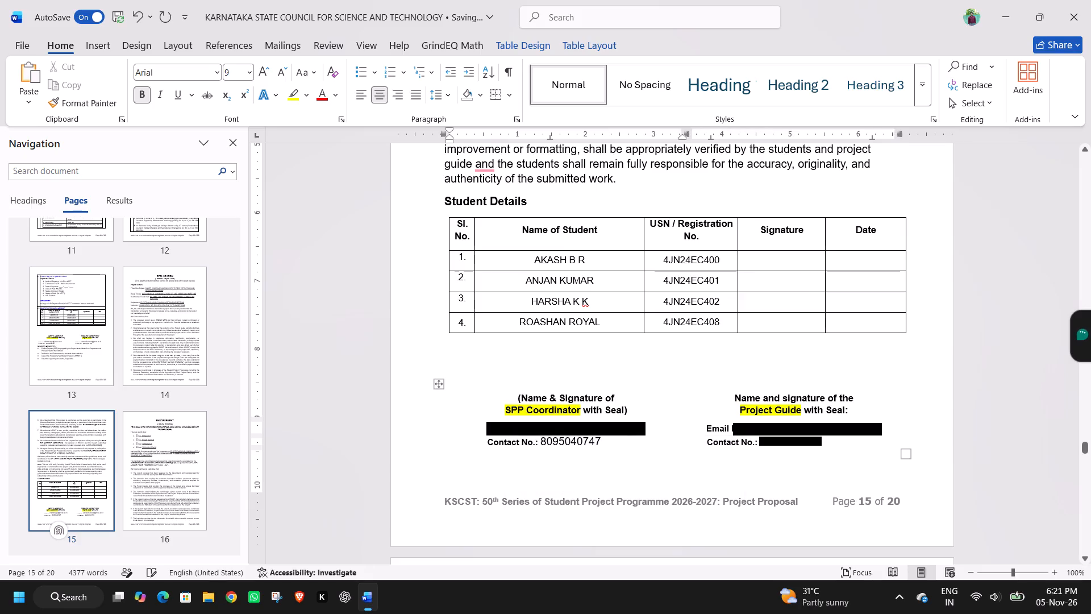
# Insert two blank lines above the Mandatory Attachments heading on page 13.
pyautogui.scroll(15, 573, 387)
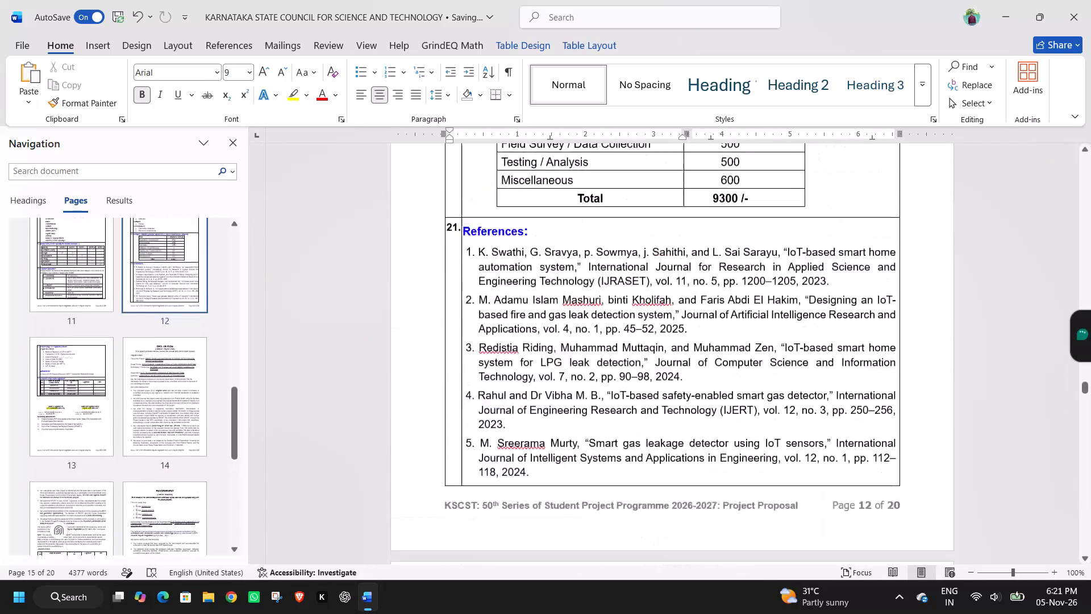
pyautogui.scroll(-2, 573, 387)
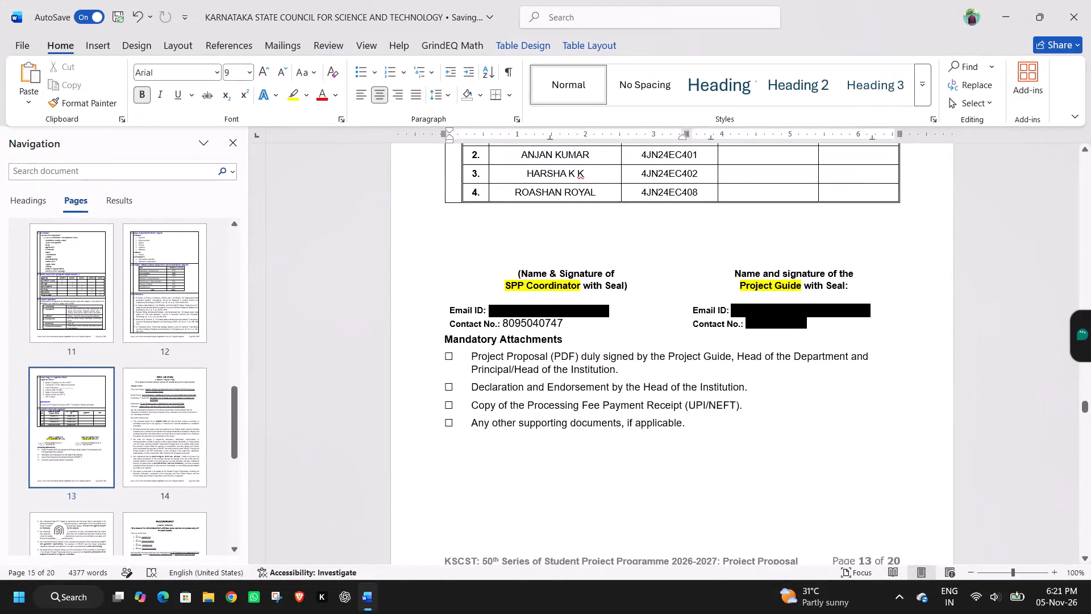
pyautogui.click(829, 328)
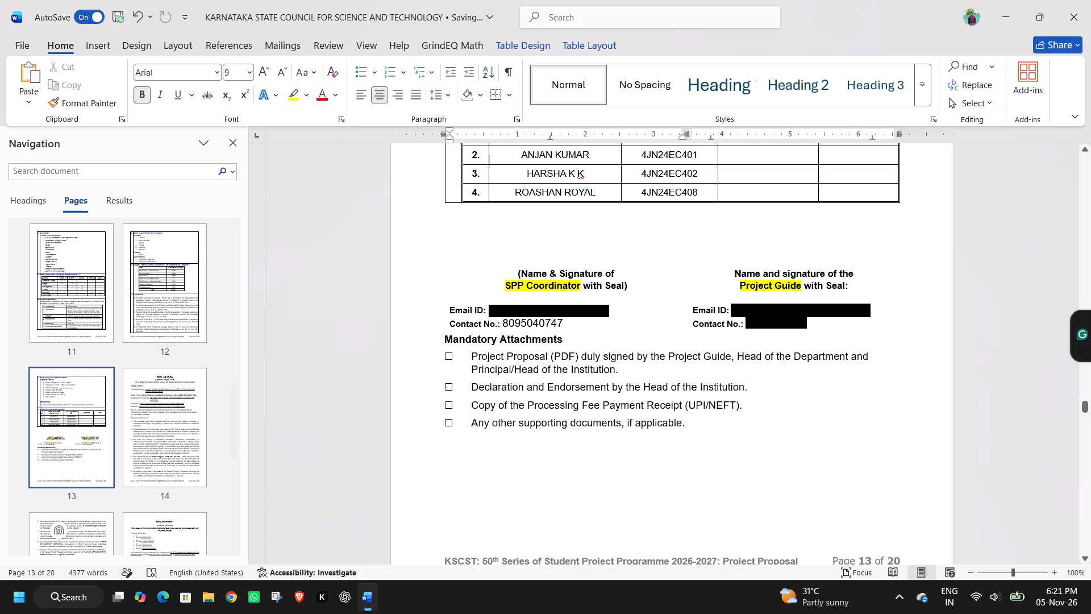
pyautogui.click(821, 330)
pyautogui.click(445, 340)
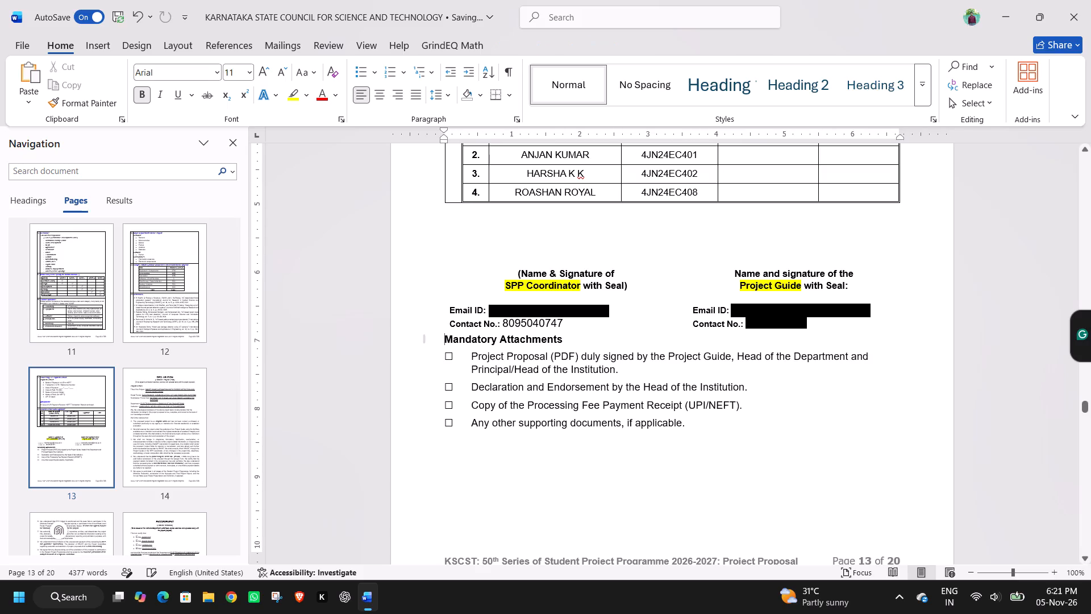
pyautogui.press('Return')
pyautogui.press('Return')
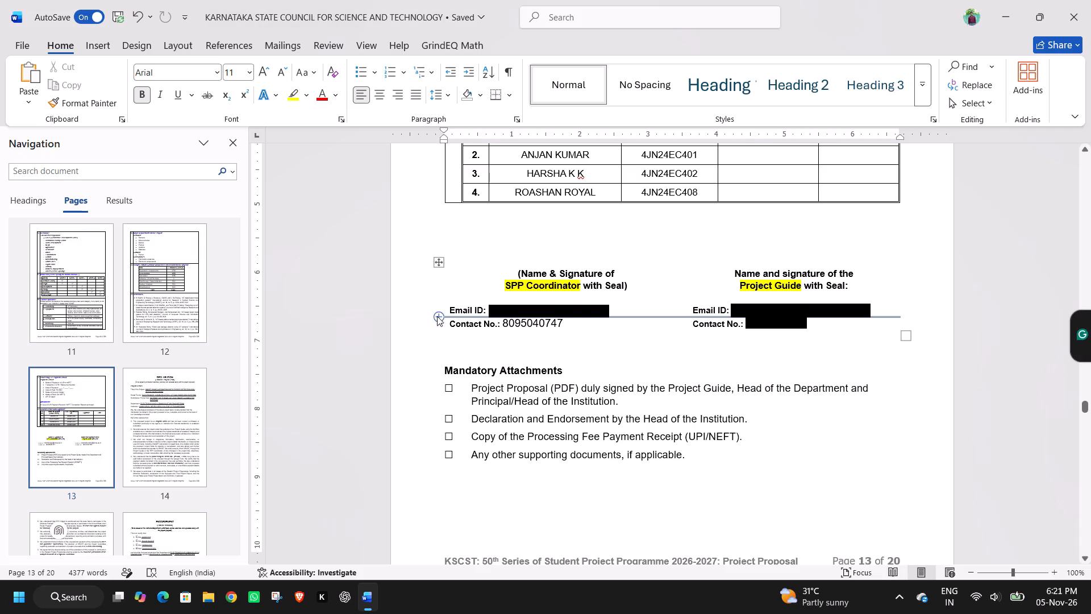
# Centre the Email ID row of the SPP Coordinator and Project Guide on page 13.
pyautogui.click(429, 310)
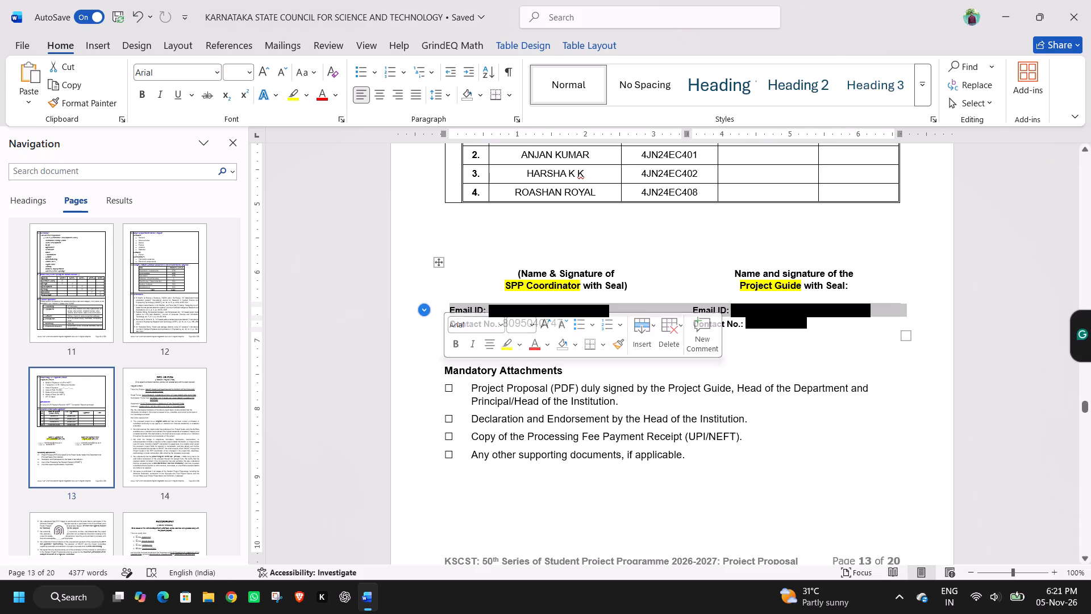
pyautogui.click(379, 98)
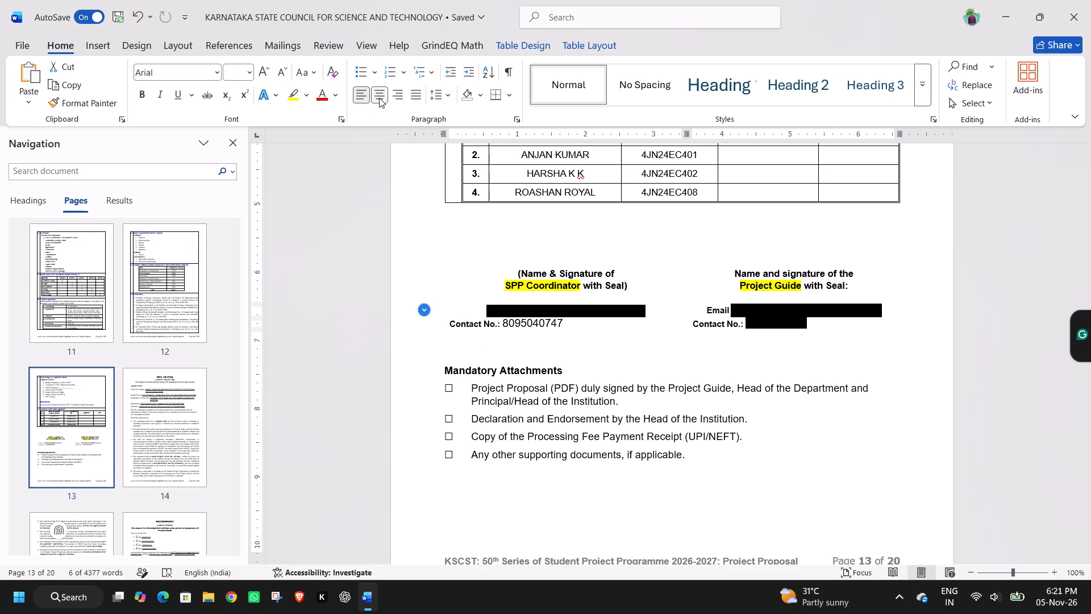
# Indent the SPP Coordinator's Contact No. line on page 13 with spaces to bring it under the Email ID line.
pyautogui.click(451, 326)
pyautogui.press('space')
pyautogui.press('space')
pyautogui.press('space')
pyautogui.press('space')
pyautogui.press('space')
pyautogui.press('space')
pyautogui.press('space')
pyautogui.press('space')
pyautogui.press('space')
pyautogui.press('space')
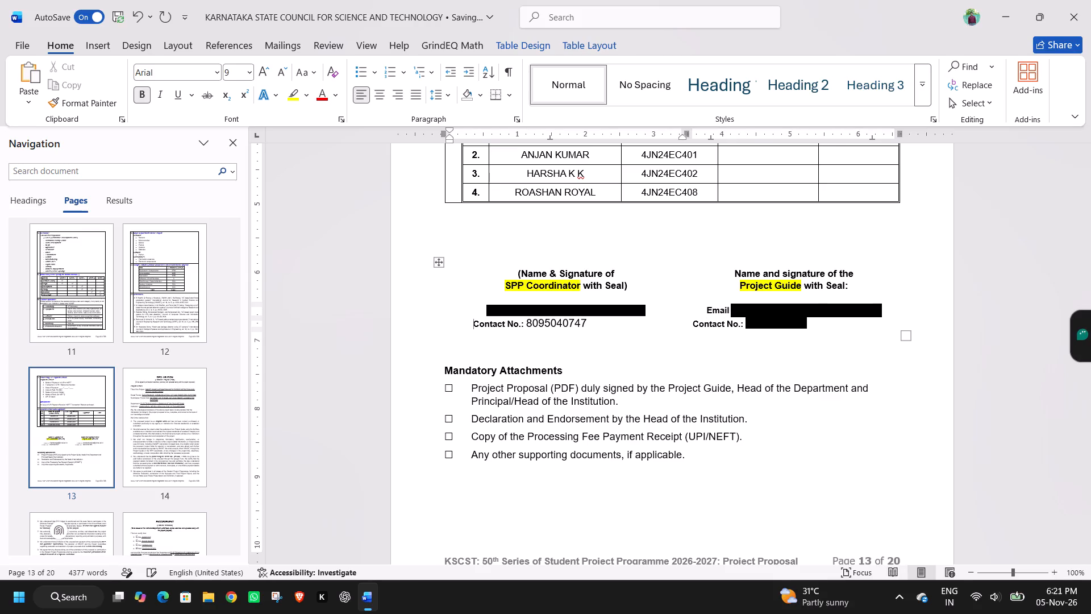
pyautogui.press('space')
pyautogui.press('space')
pyautogui.press('space')
pyautogui.press('space')
pyautogui.press('space')
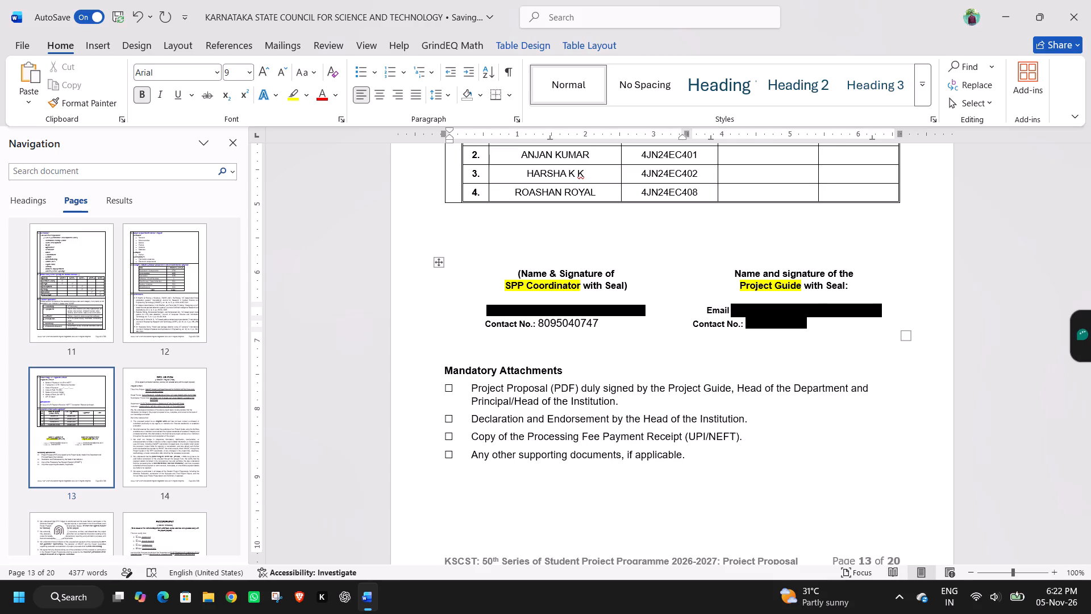
# Indent the Project Guide's Contact No. line on page 13 with spaces to start level with the Email ID line.
pyautogui.click(690, 327)
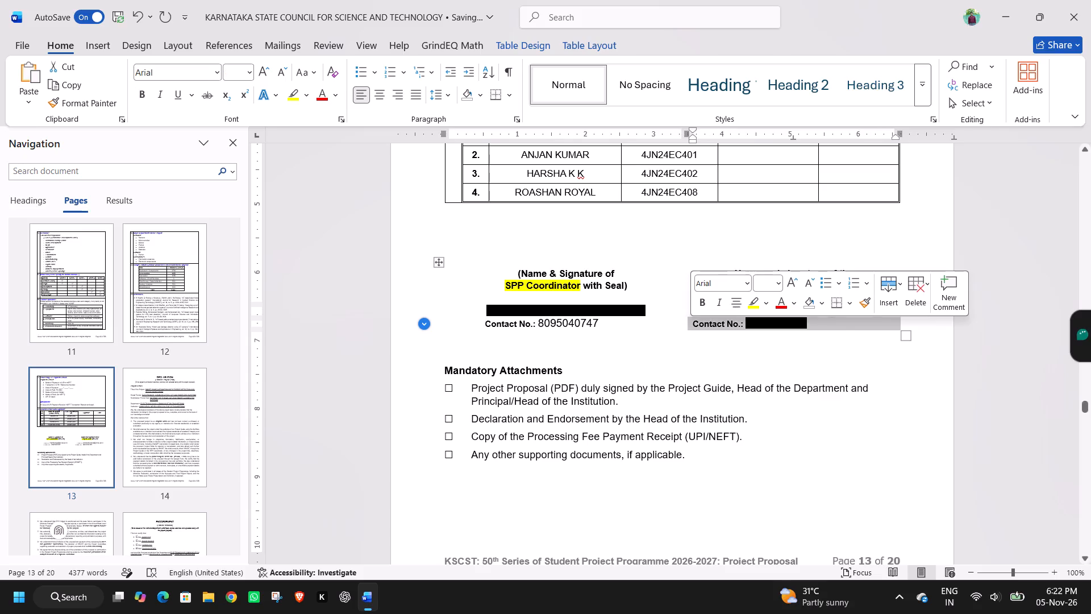
pyautogui.click(690, 327)
pyautogui.click(690, 327)
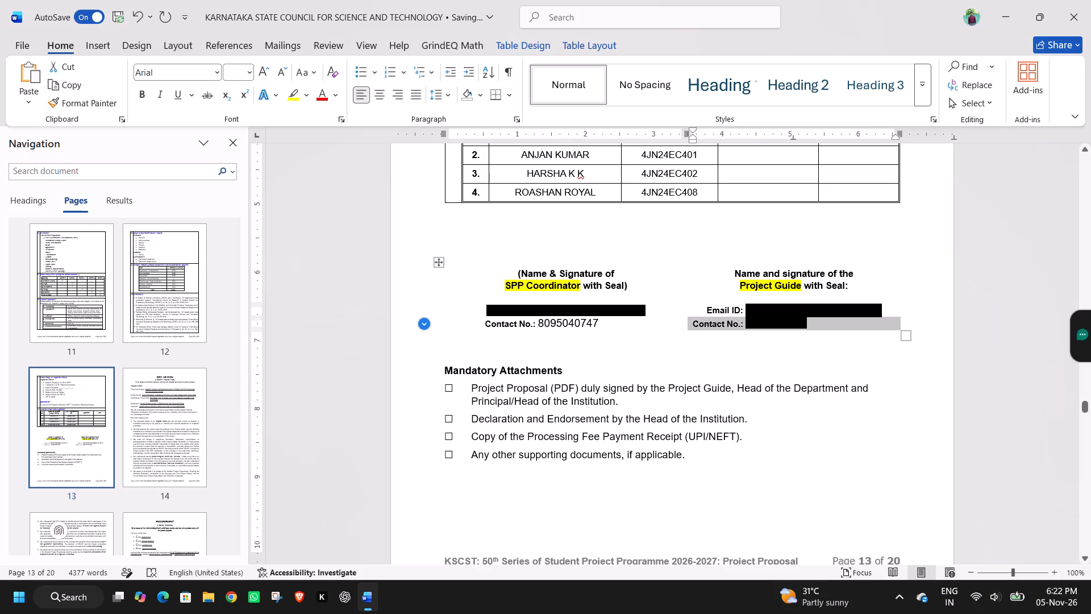
pyautogui.click(692, 326)
pyautogui.press('Right')
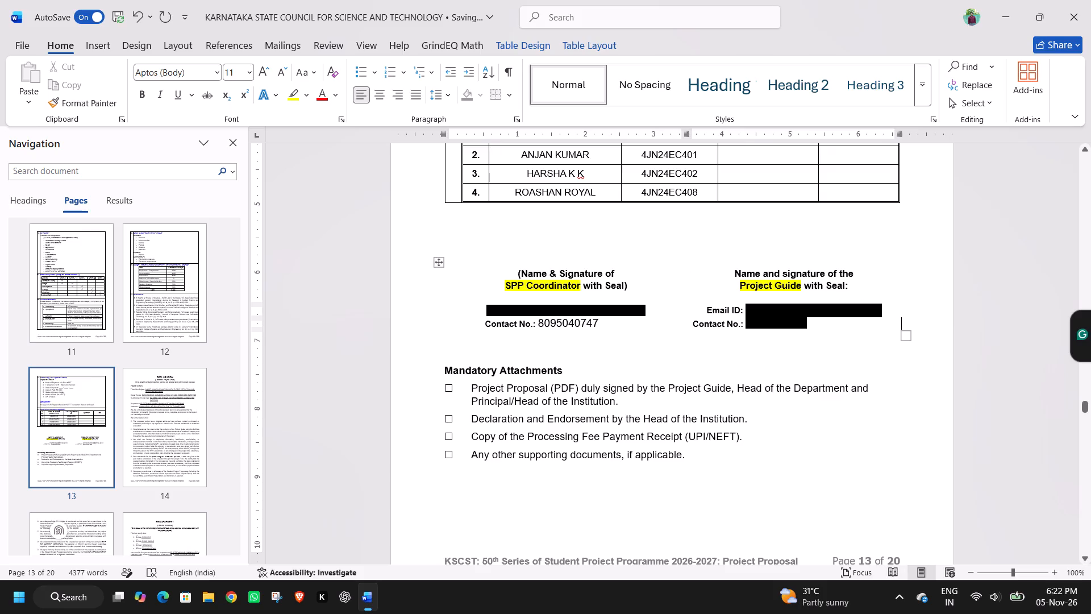
pyautogui.click(696, 326)
pyautogui.press('Left')
pyautogui.press('space')
pyautogui.press('space')
pyautogui.press('space')
pyautogui.press('space')
pyautogui.press('space')
pyautogui.press('space')
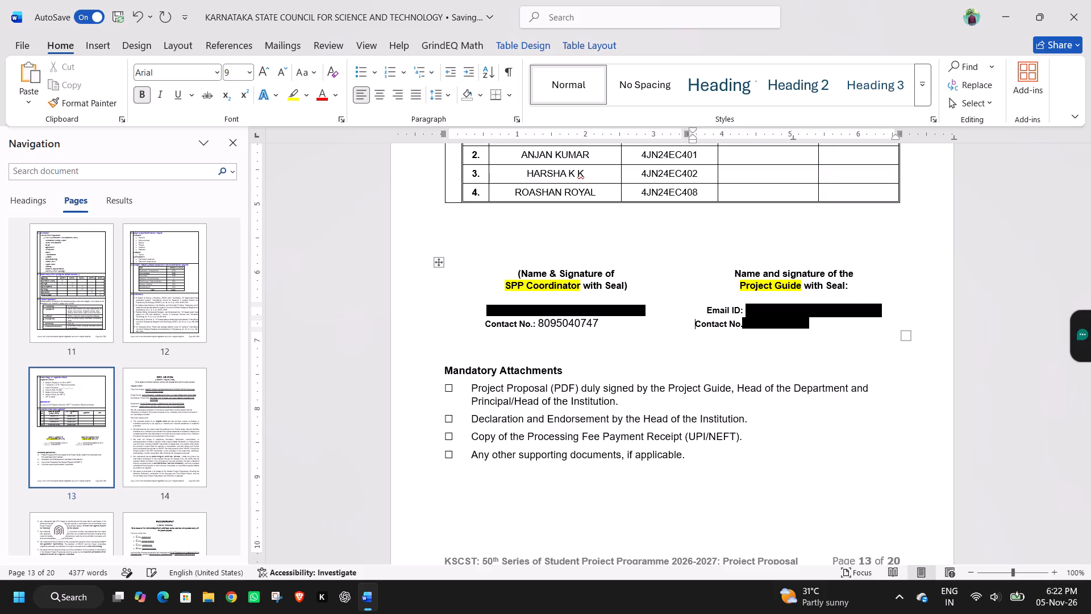
pyautogui.press('BackSpace')
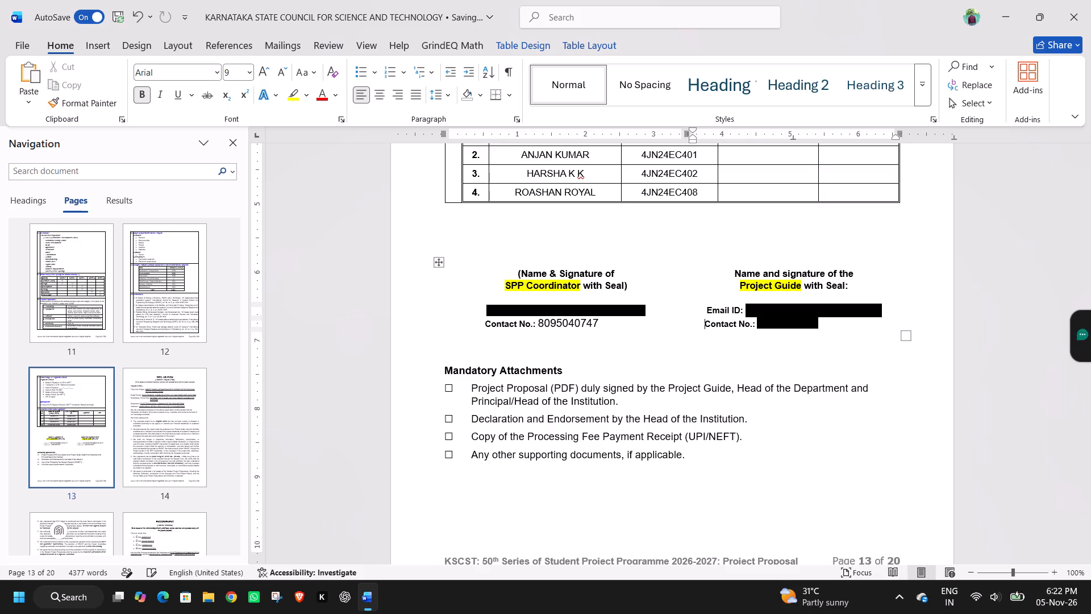
pyautogui.press('Up')
pyautogui.press('Down')
pyautogui.press('space')
# Add one more space before the SPP Coordinator's Contact No. on page 13 to align it exactly with the Email ID line.
pyautogui.click(490, 323)
pyautogui.press('Left')
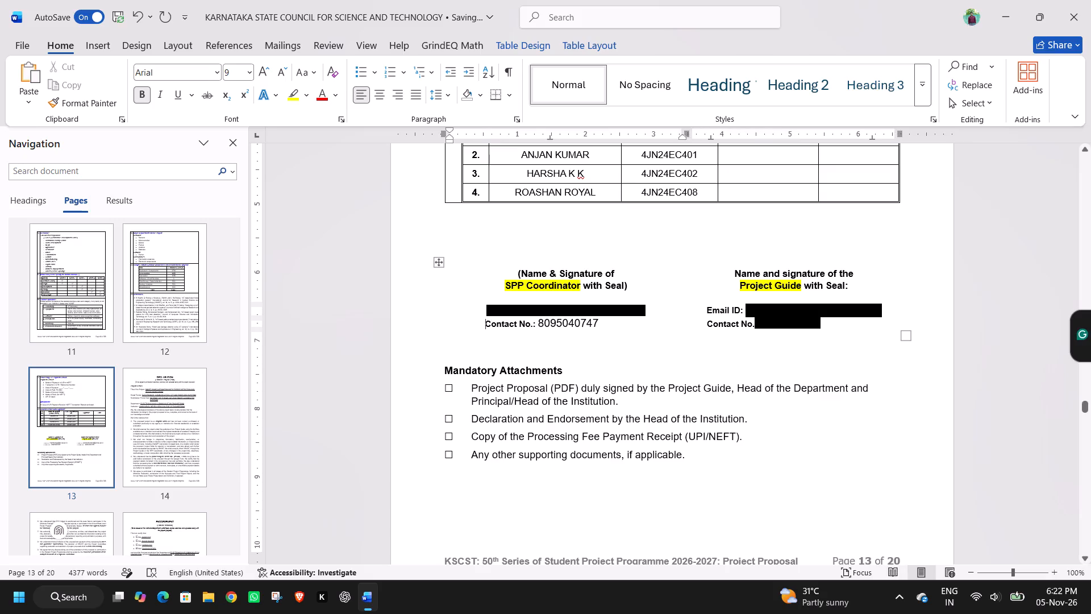
pyautogui.press('Up')
pyautogui.press('Down')
pyautogui.press('space')
pyautogui.press('Up')
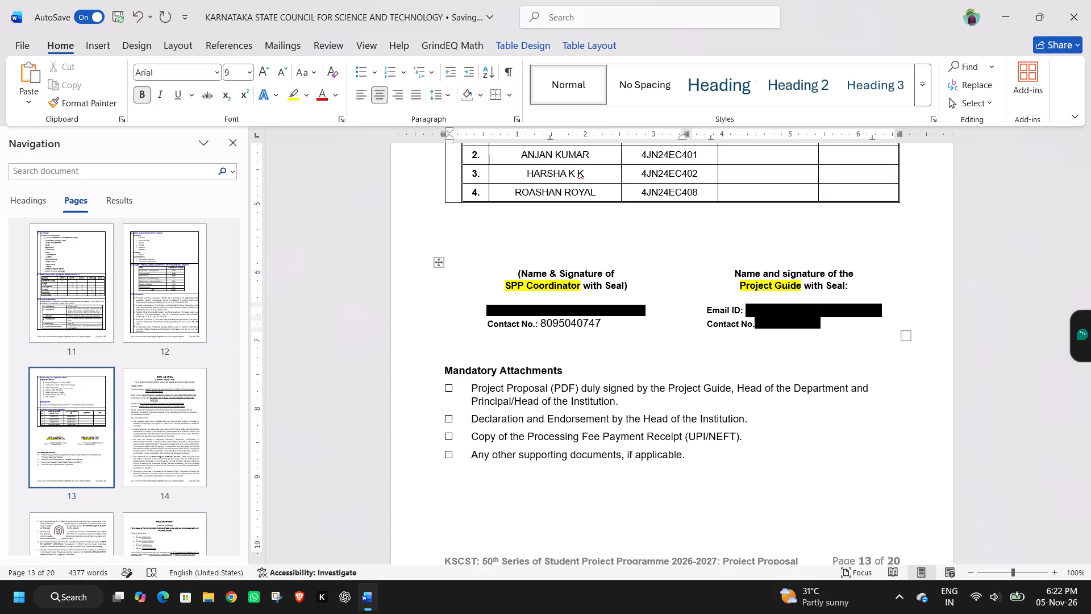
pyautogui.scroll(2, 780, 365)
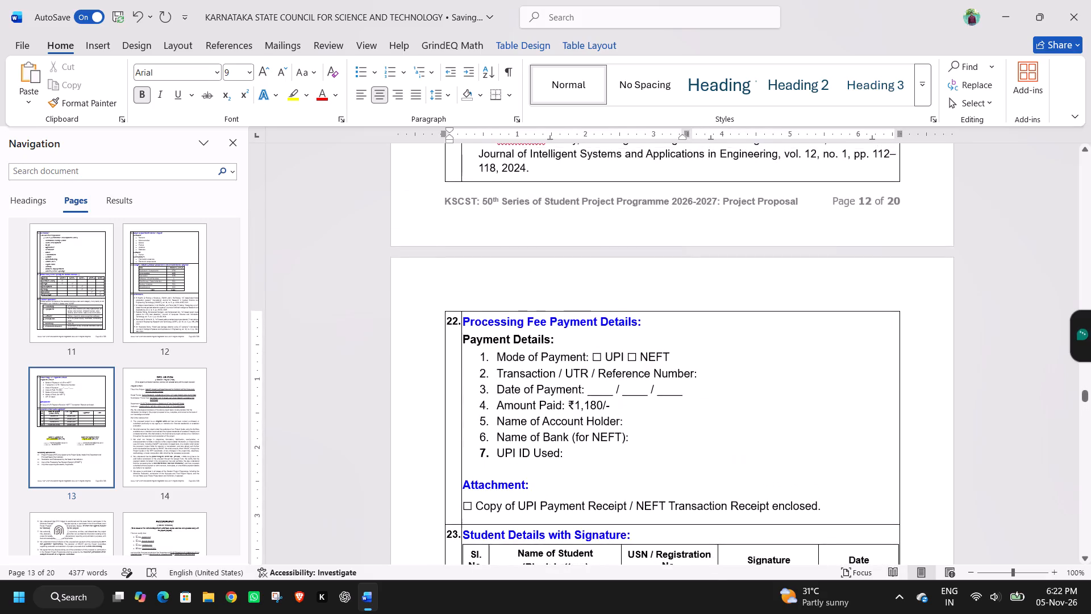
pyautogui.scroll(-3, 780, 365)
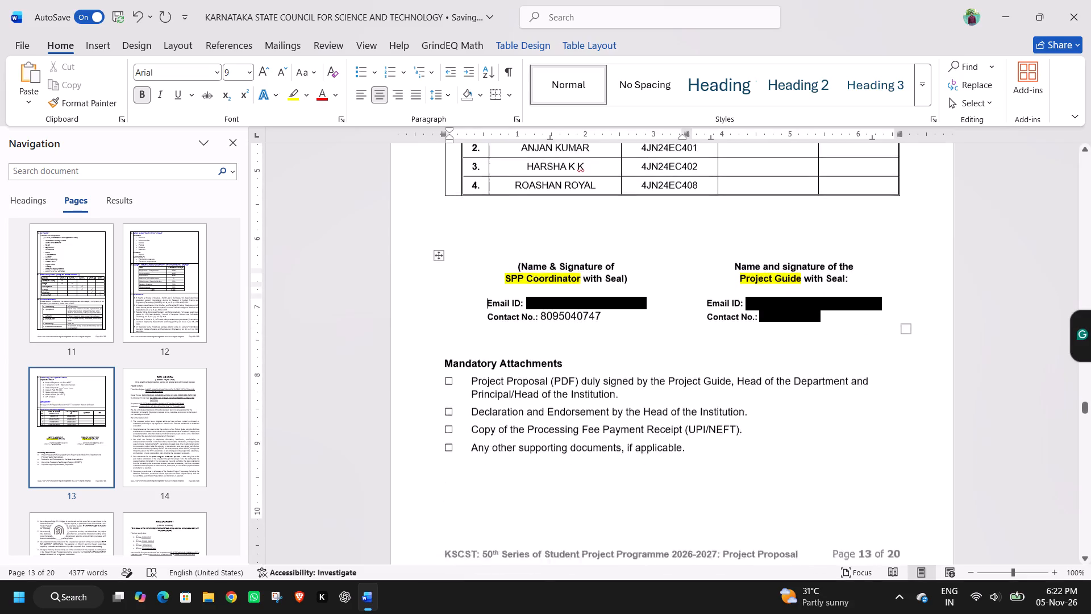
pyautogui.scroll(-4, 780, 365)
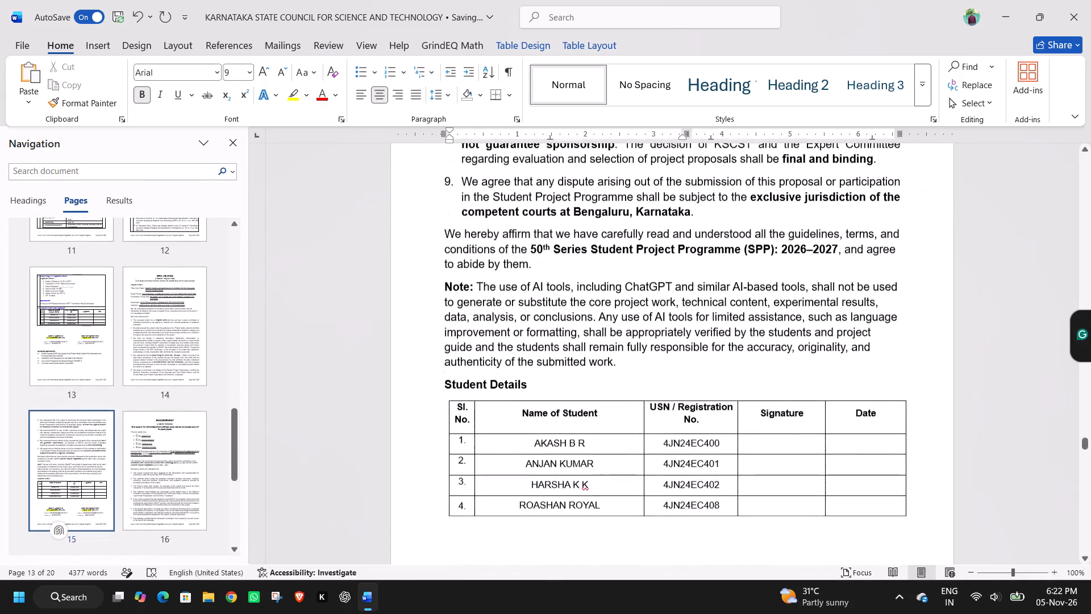
pyautogui.scroll(-2, 780, 365)
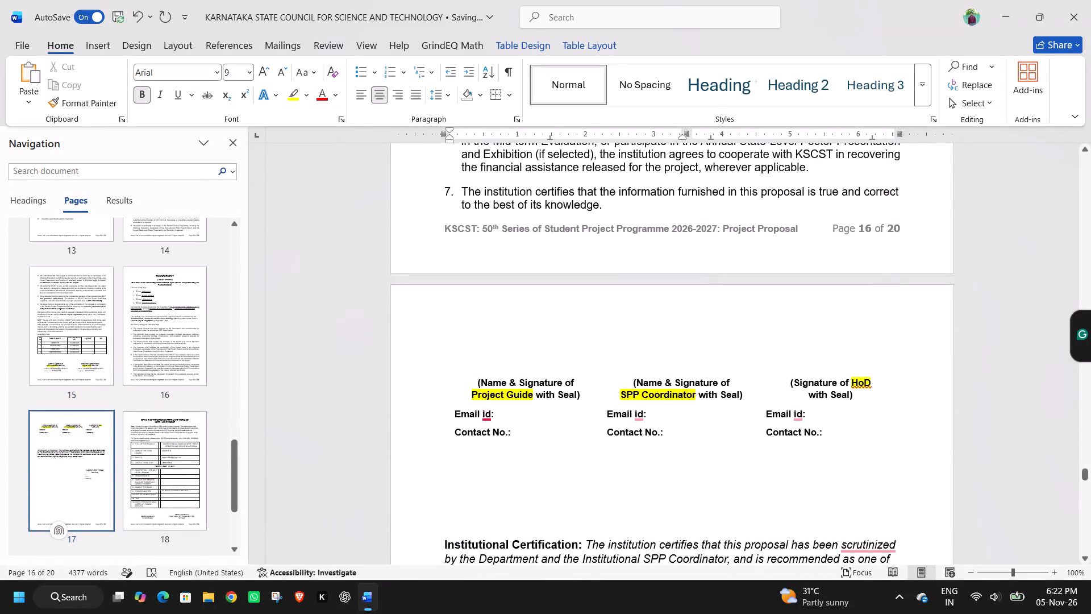
pyautogui.click(503, 455)
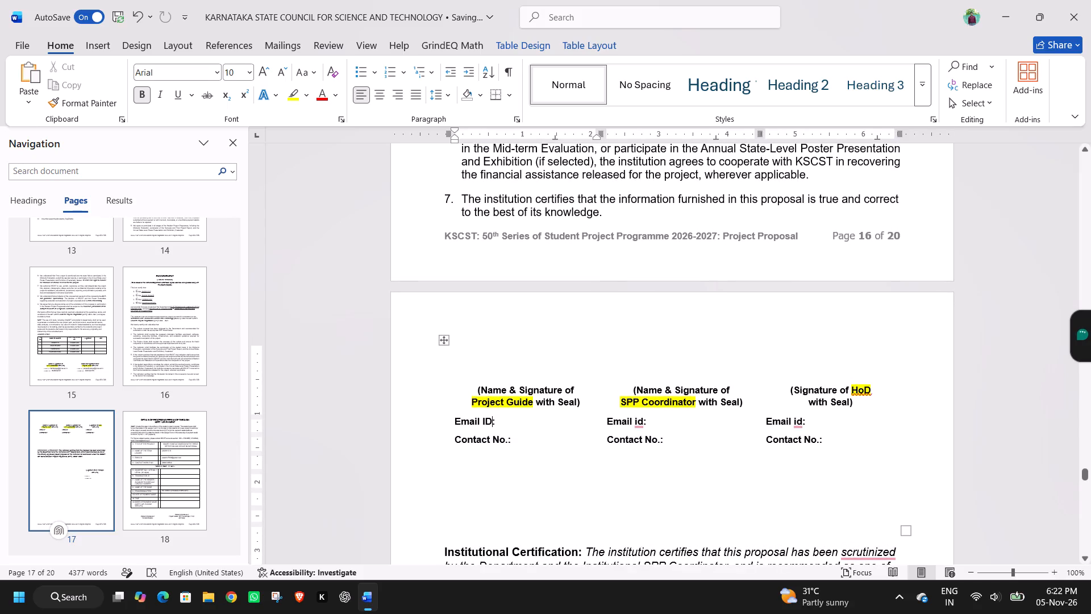
pyautogui.scroll(1, 518, 335)
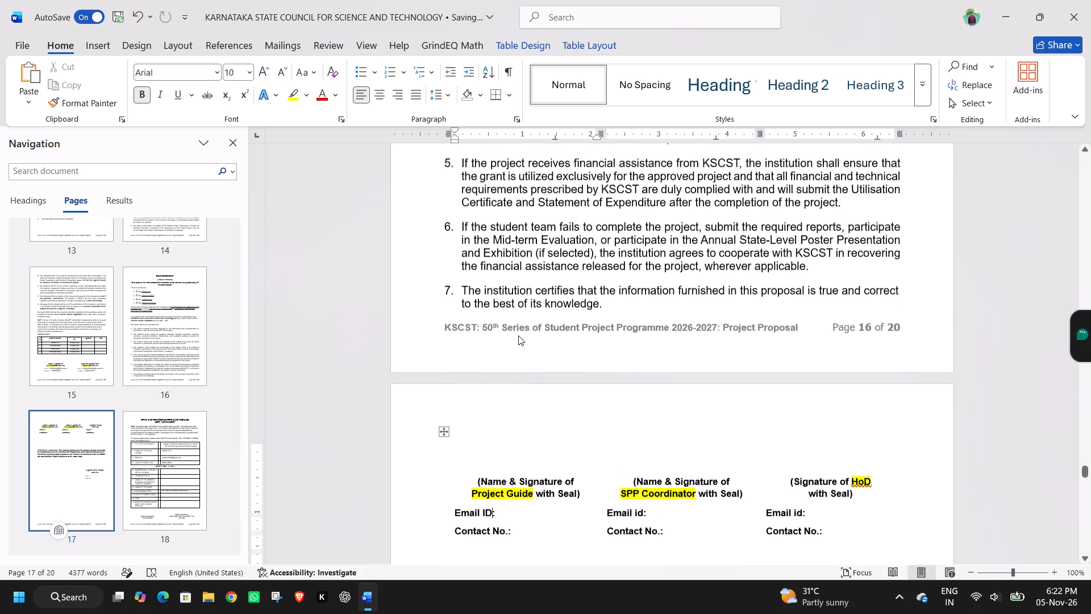
pyautogui.scroll(3, 518, 335)
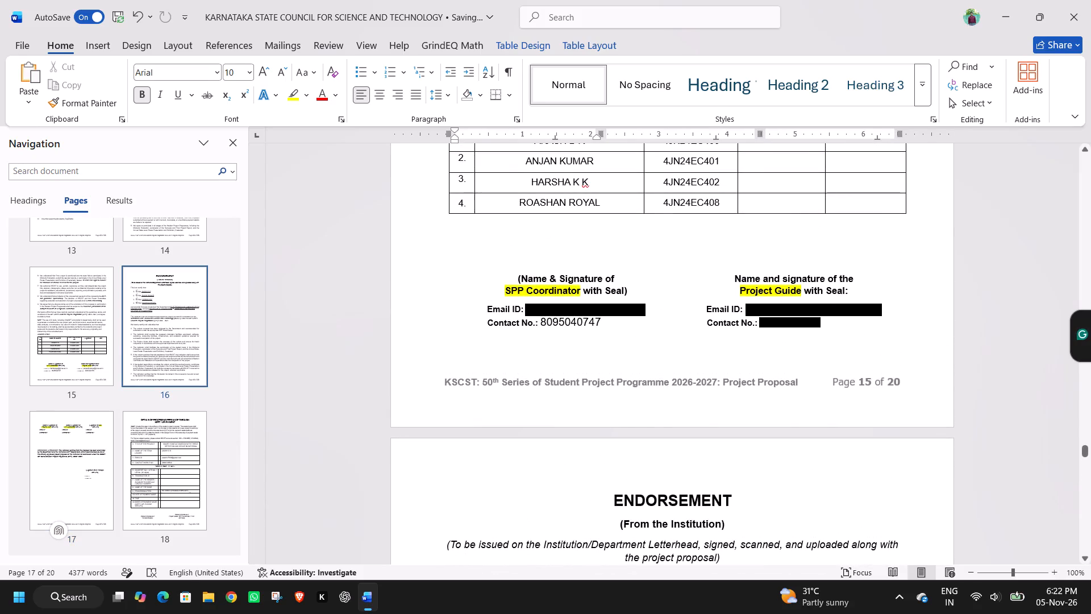
pyautogui.moveTo(646, 308); pyautogui.dragTo(545, 306)
pyautogui.hotkey('ctrl', 'c')
pyautogui.scroll(-2, 564, 390)
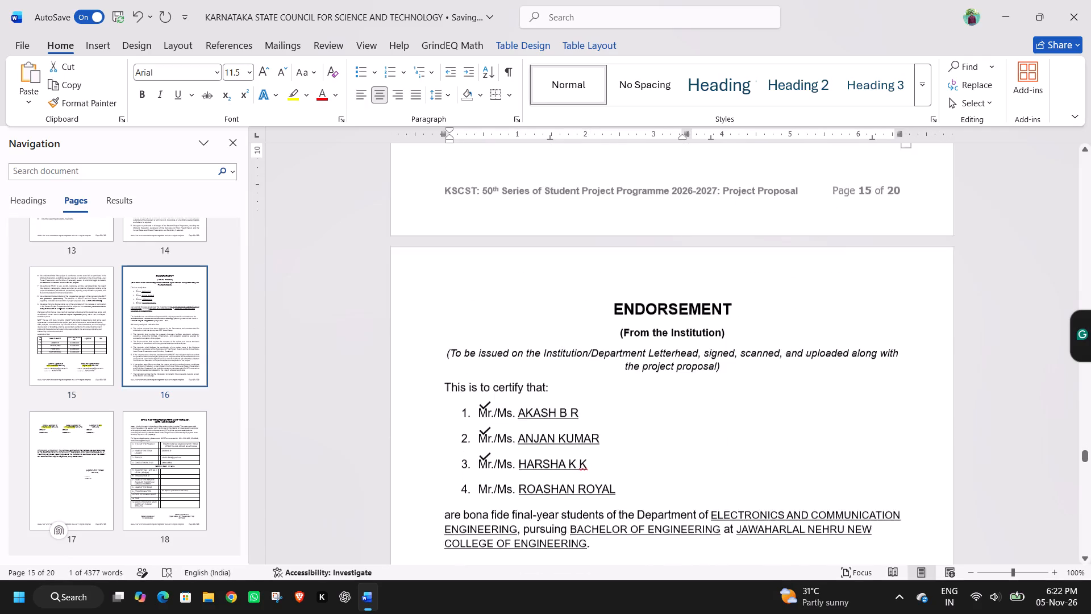
pyautogui.scroll(-3, 564, 390)
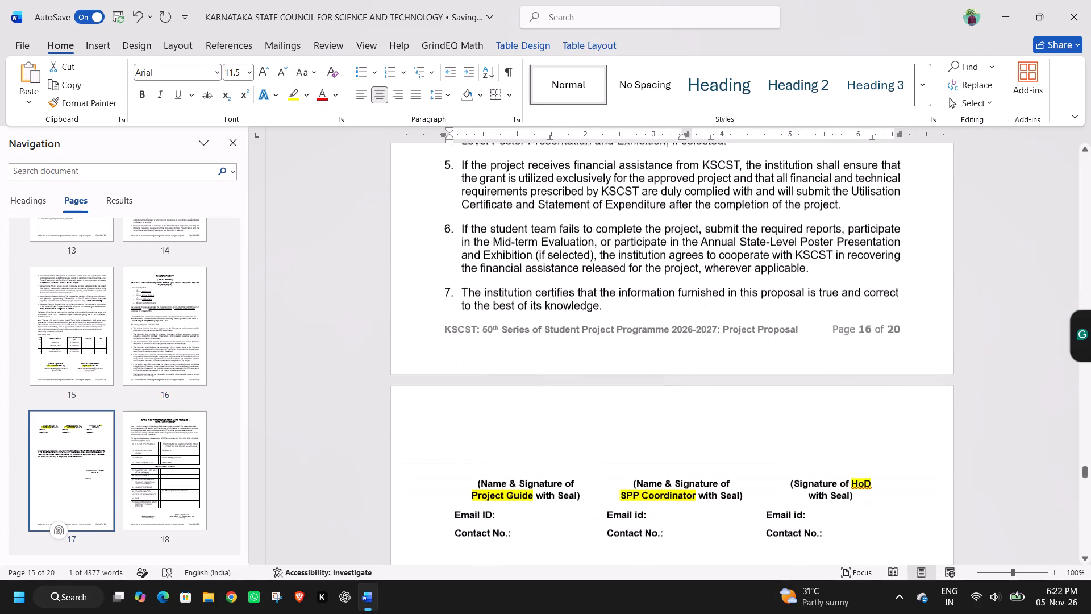
pyautogui.click(505, 510)
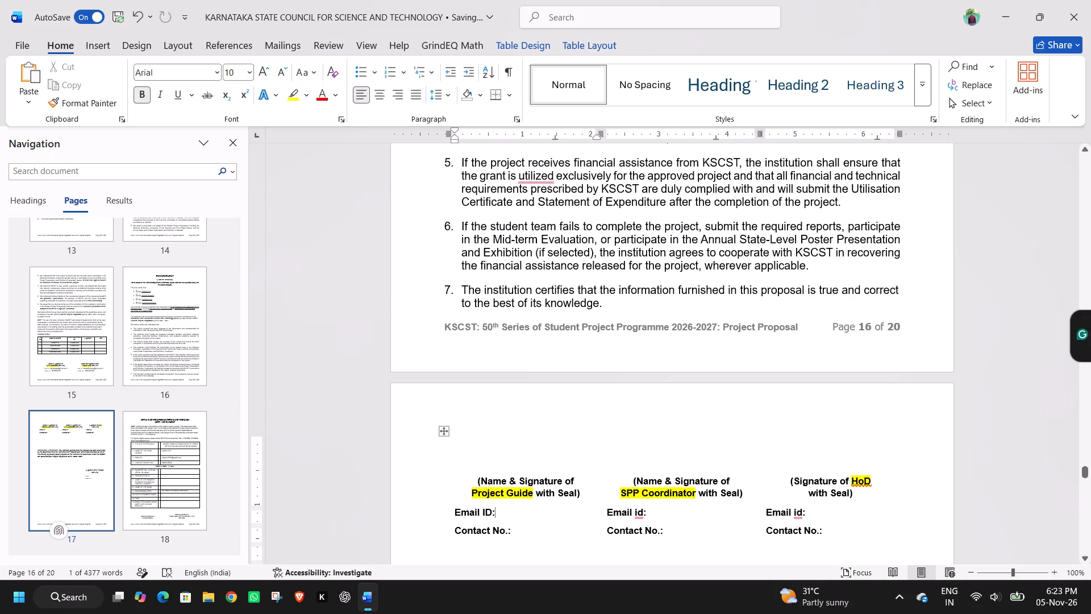
pyautogui.press('space')
pyautogui.hotkey('ctrl', 'v')
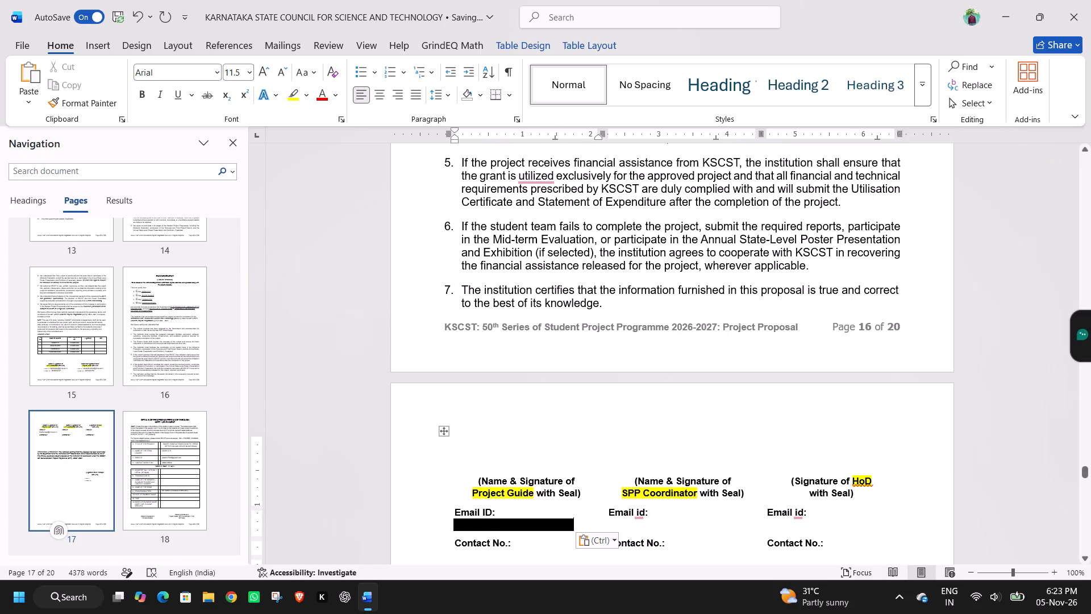
# Copy the SPP Coordinator's contact number from page 15 and paste it after the Project Guide's Contact No. label on page 17, preceded by a space.
pyautogui.scroll(3, 519, 513)
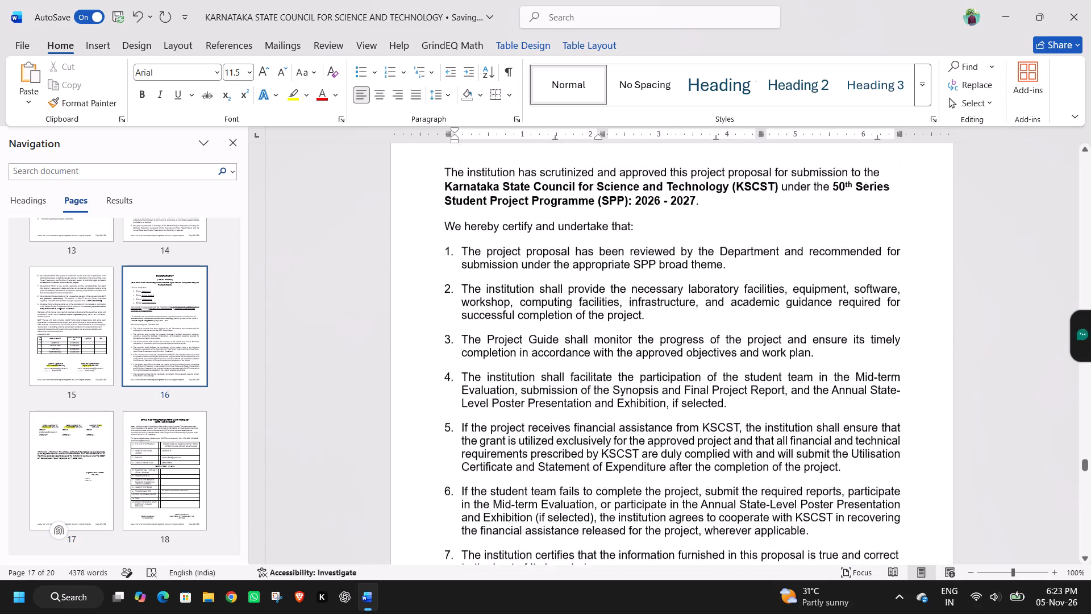
pyautogui.scroll(3, 519, 513)
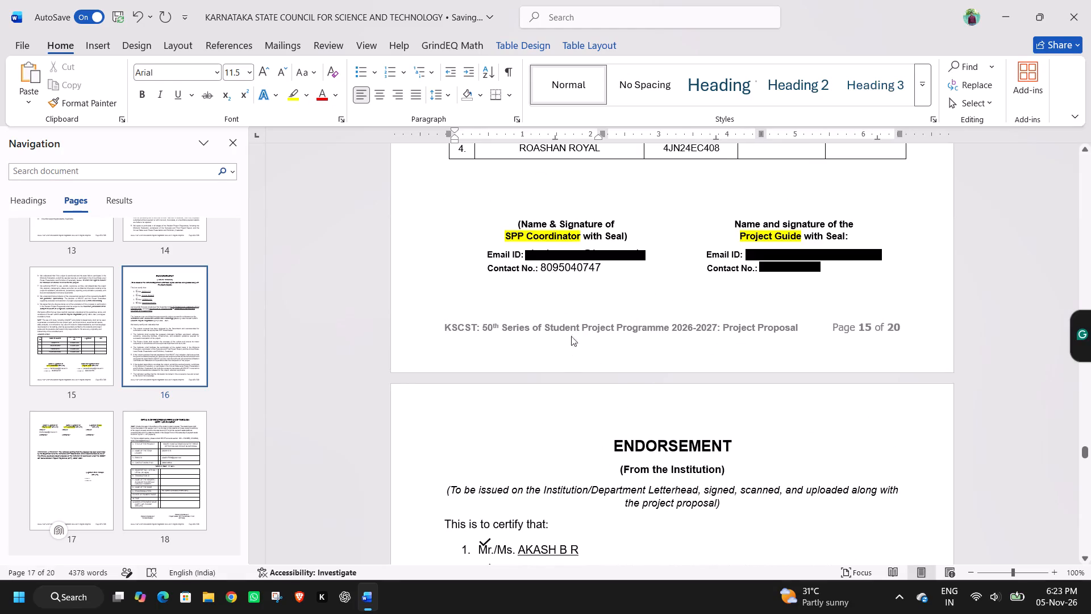
pyautogui.doubleClick(597, 267)
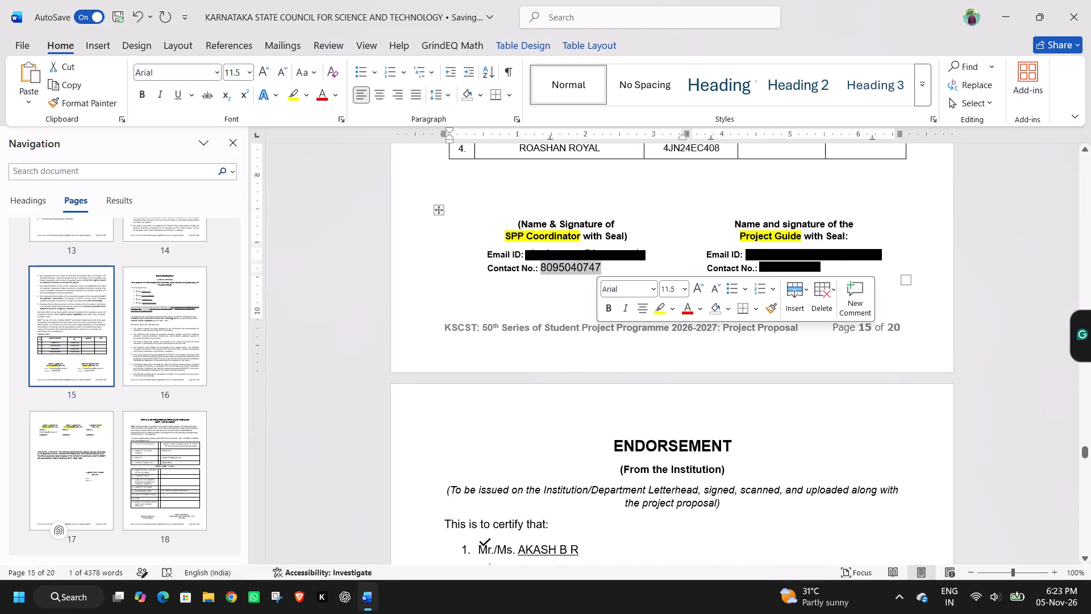
pyautogui.hotkey('ctrl', 'c')
pyautogui.scroll(-3, 562, 331)
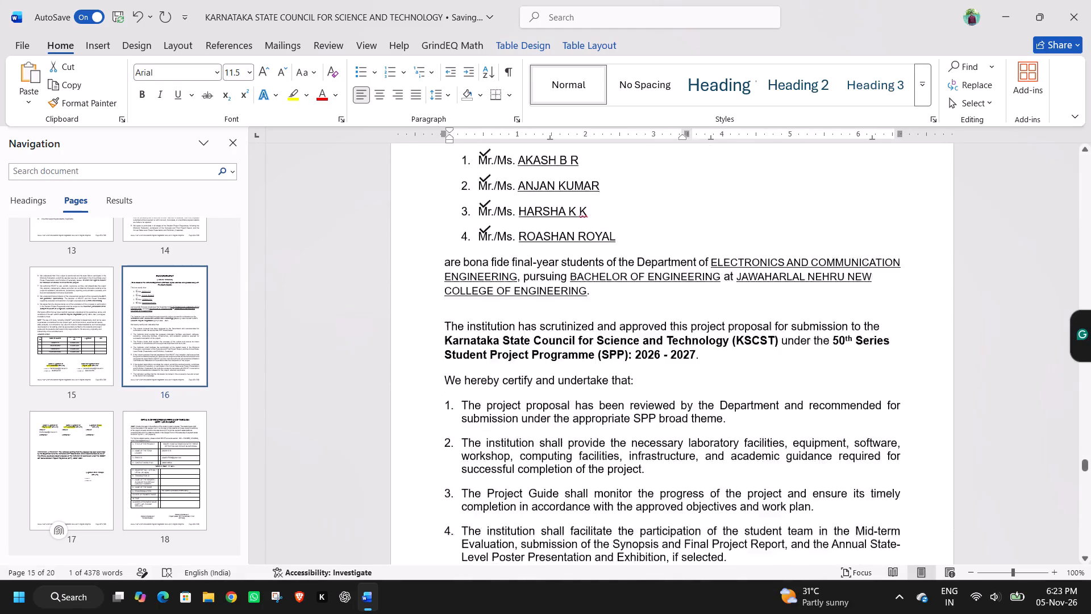
pyautogui.scroll(-1, 562, 331)
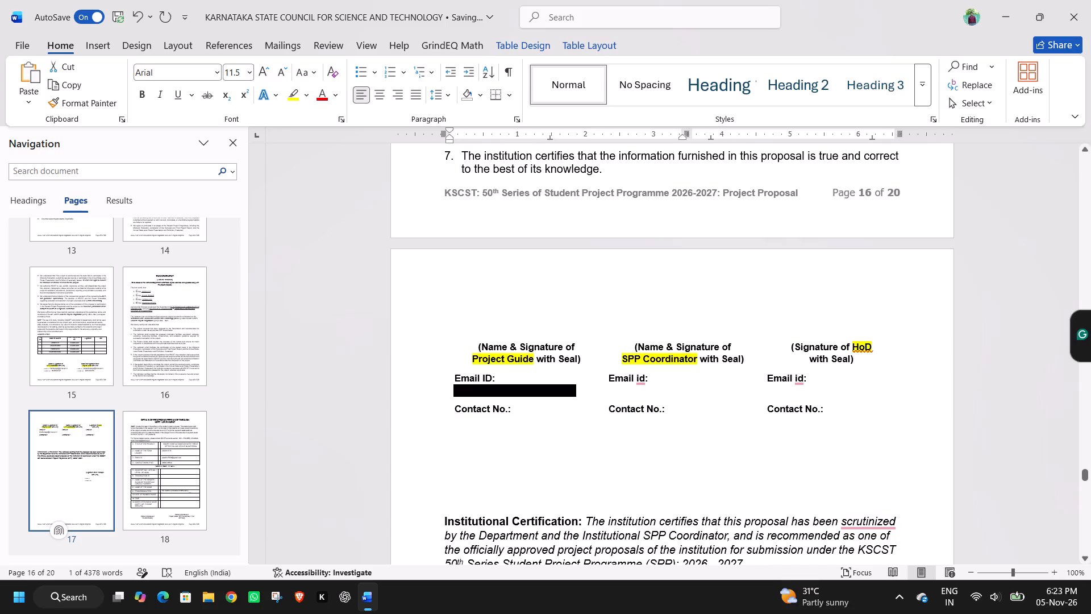
pyautogui.click(520, 411)
pyautogui.press('space')
pyautogui.hotkey('ctrl', 'v')
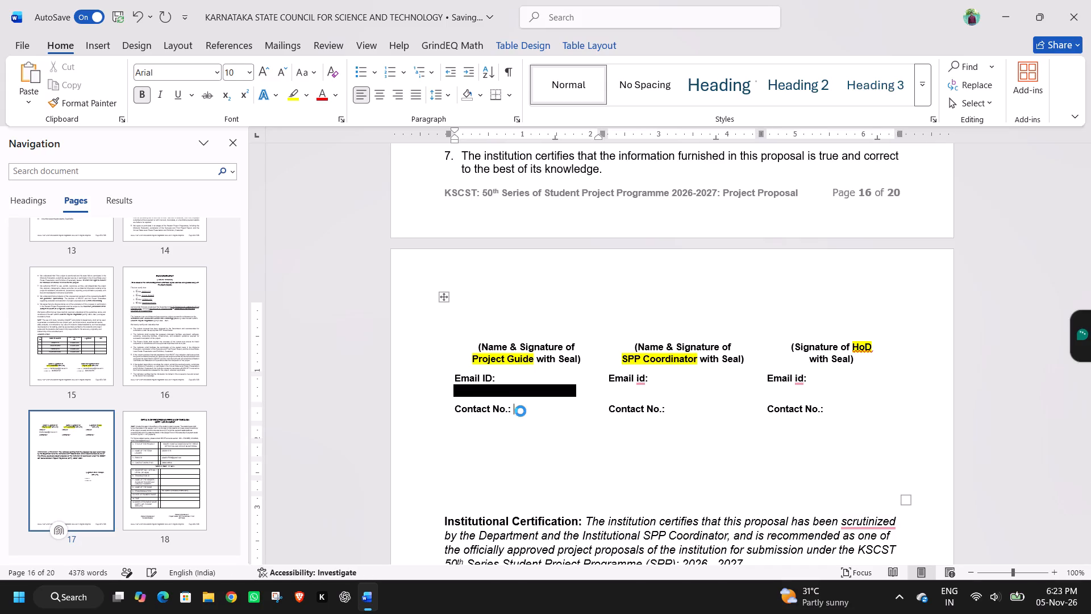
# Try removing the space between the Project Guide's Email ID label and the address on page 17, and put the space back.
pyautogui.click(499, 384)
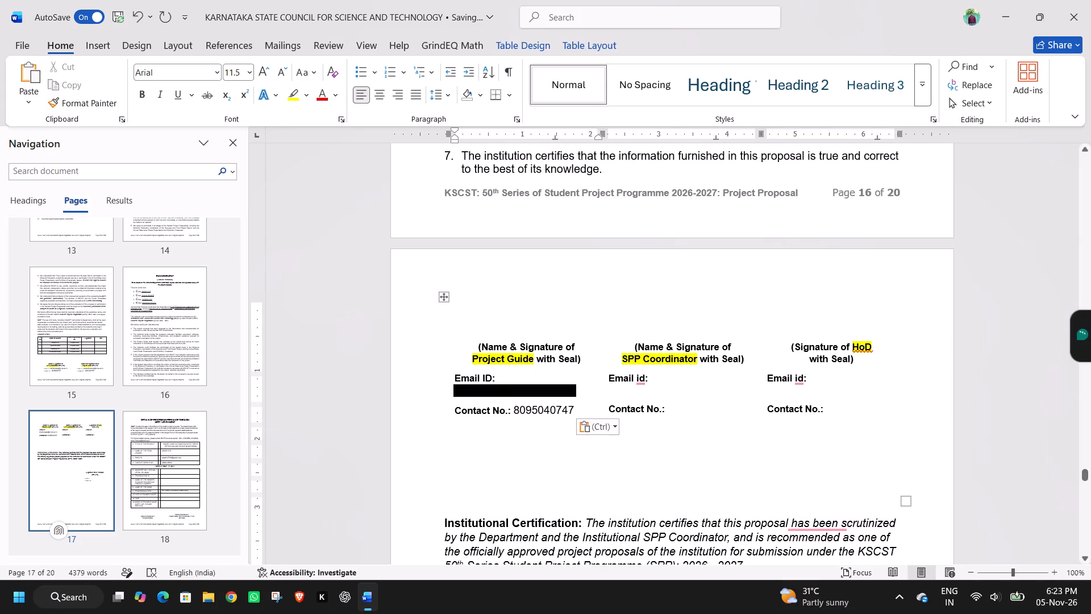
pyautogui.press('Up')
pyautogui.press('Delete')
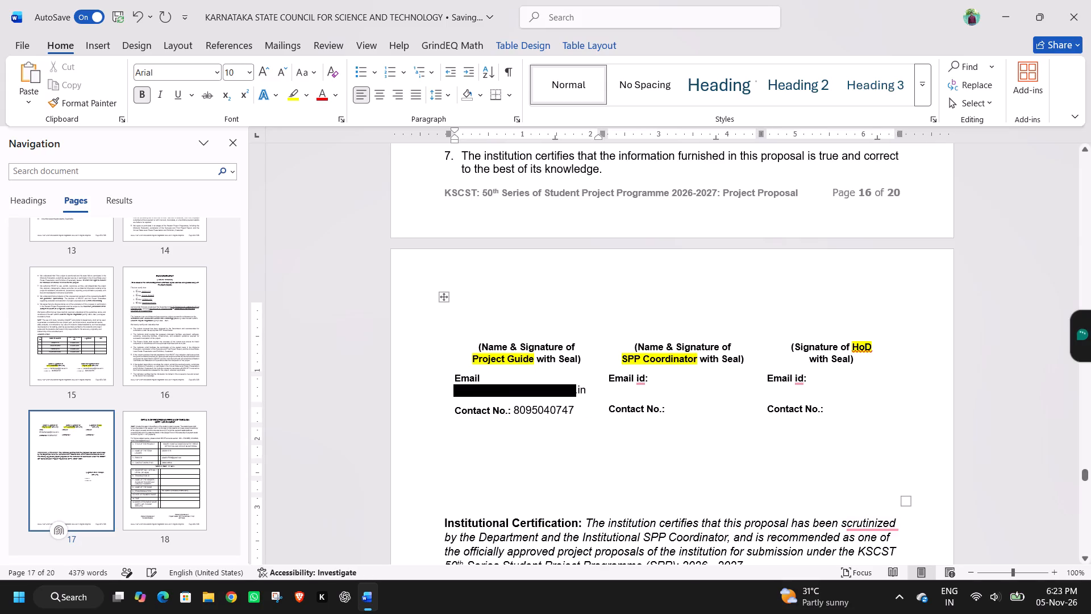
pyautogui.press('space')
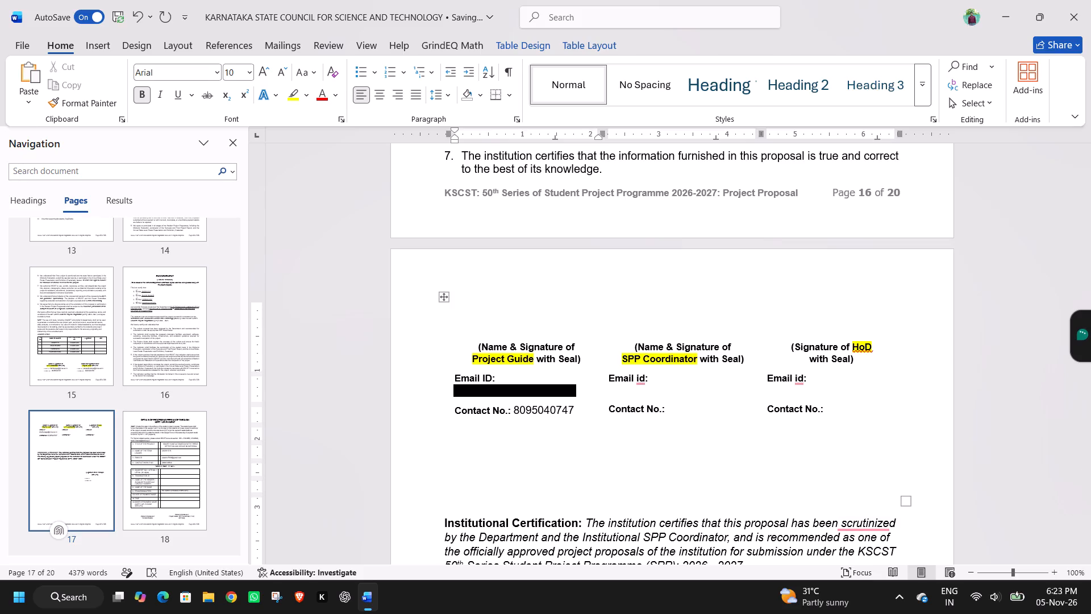
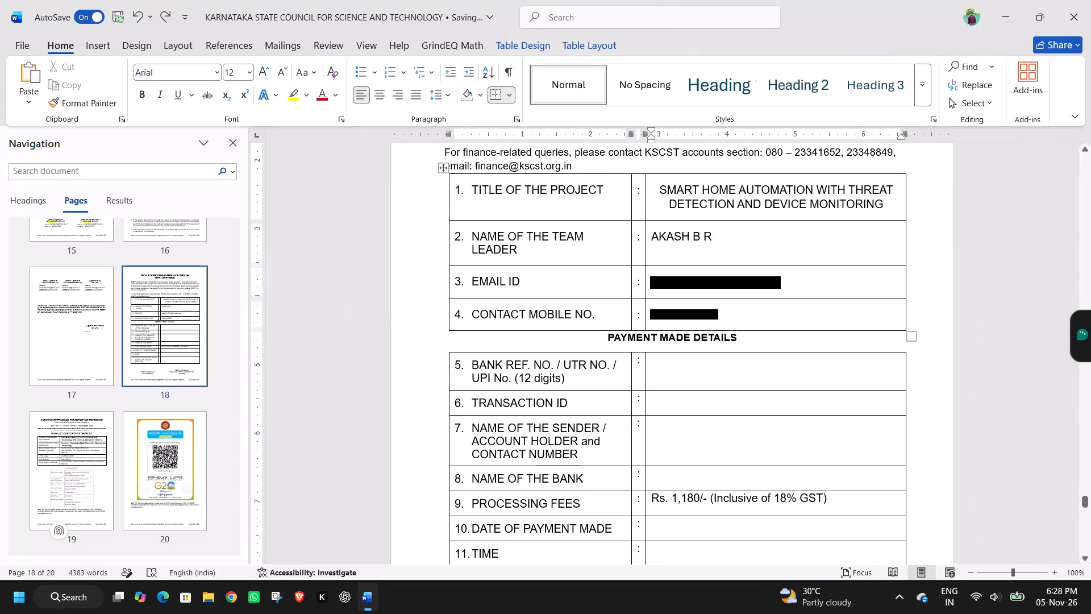
# Set the spacing before the team leader's name in the page 18 project table to 1.5 lines.
pyautogui.scroll(1, 668, 259)
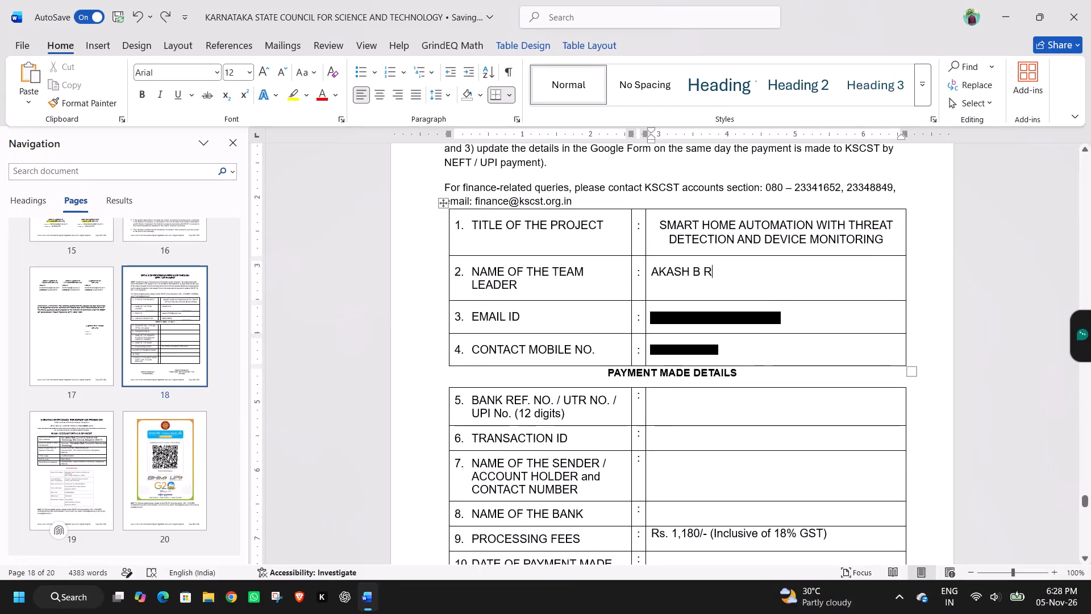
pyautogui.click(663, 277)
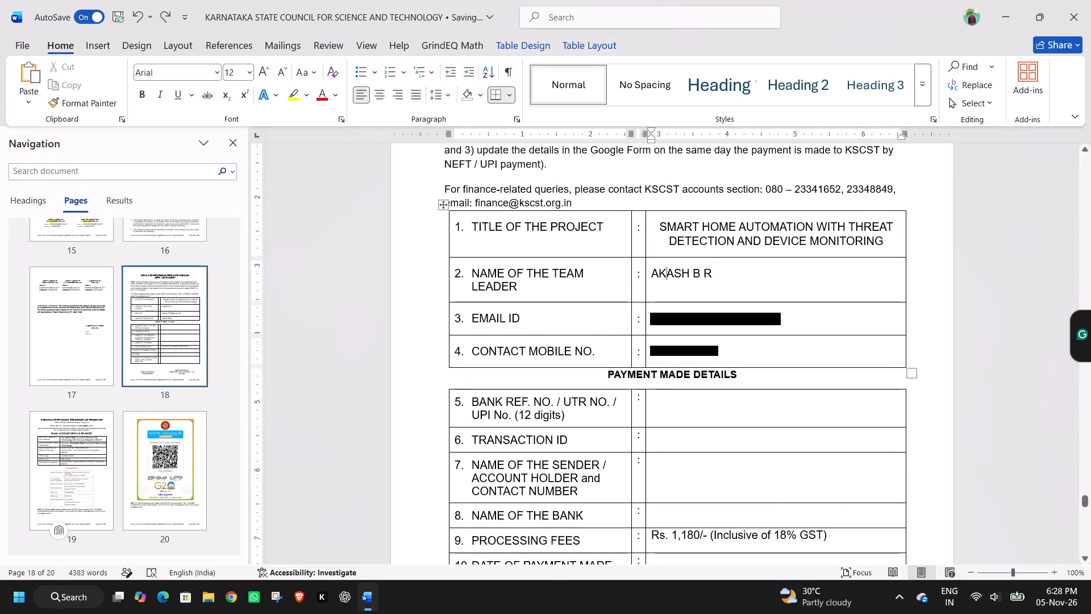
pyautogui.click(448, 99)
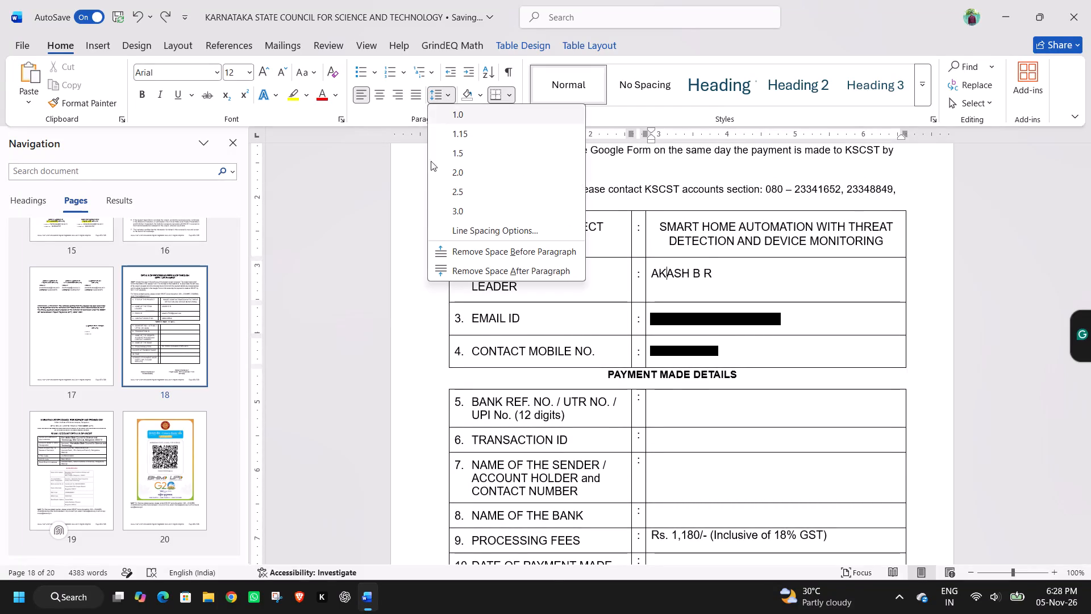
pyautogui.click(465, 226)
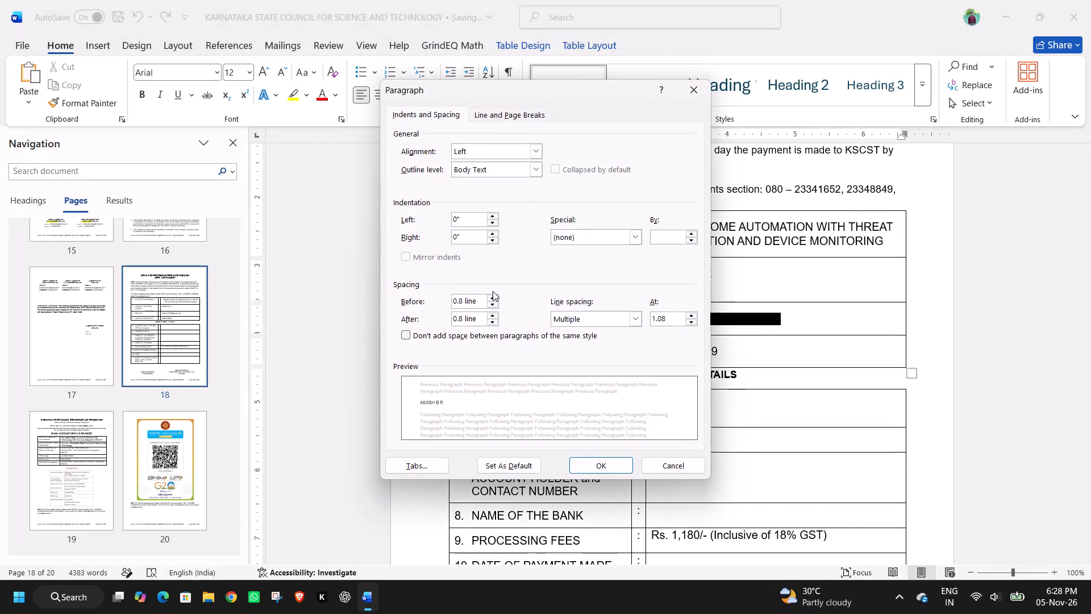
pyautogui.click(492, 299)
pyautogui.click(492, 299)
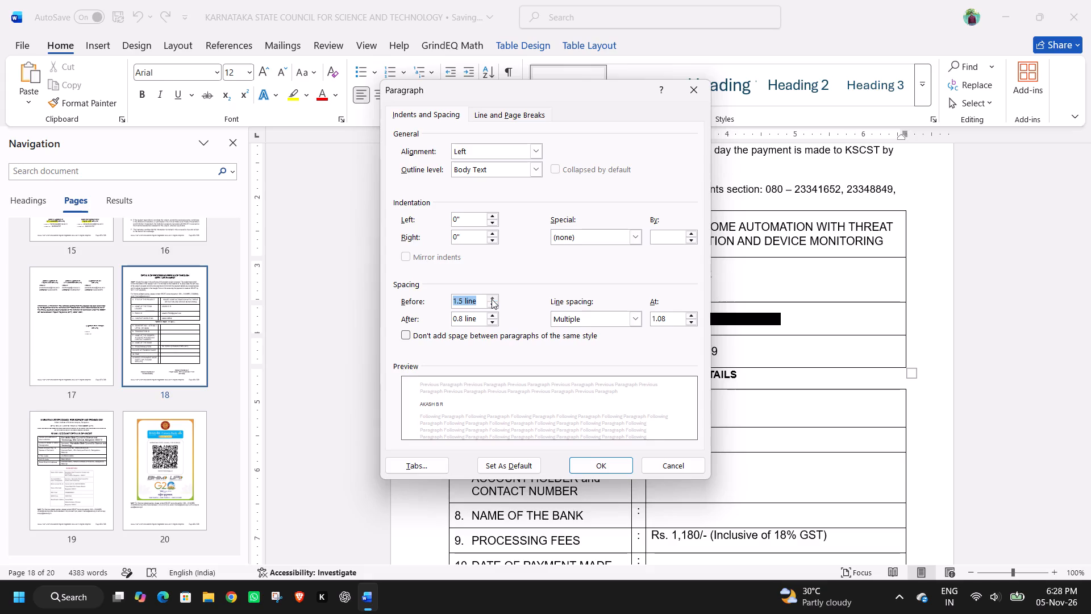
pyautogui.click(590, 460)
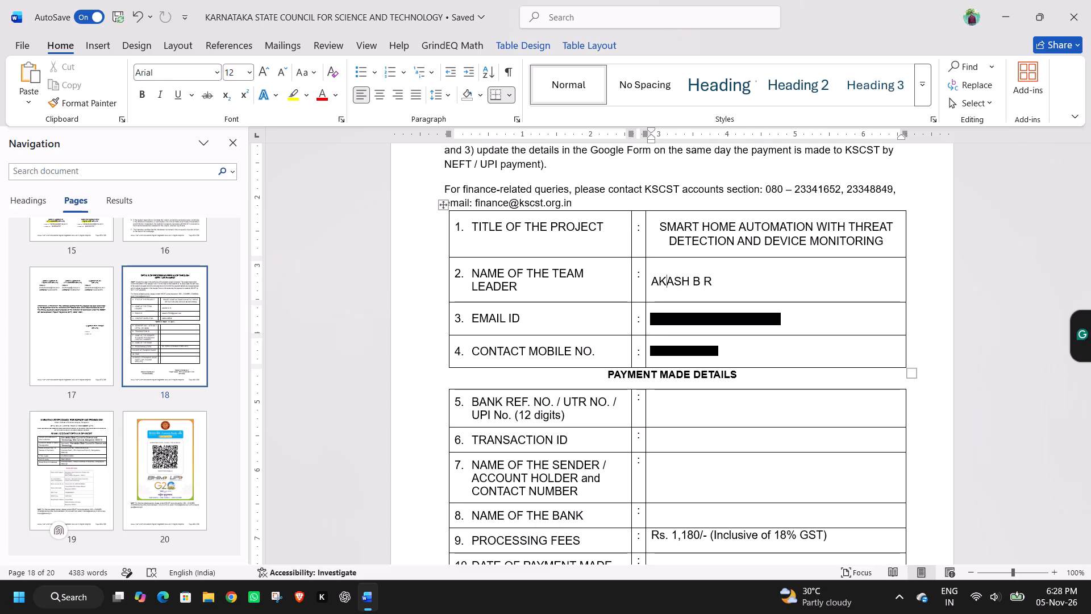
# Check the payment details and signature lines on page 18 and the KSCST bank details on page 19, and return to page 1.
pyautogui.scroll(-1, 713, 558)
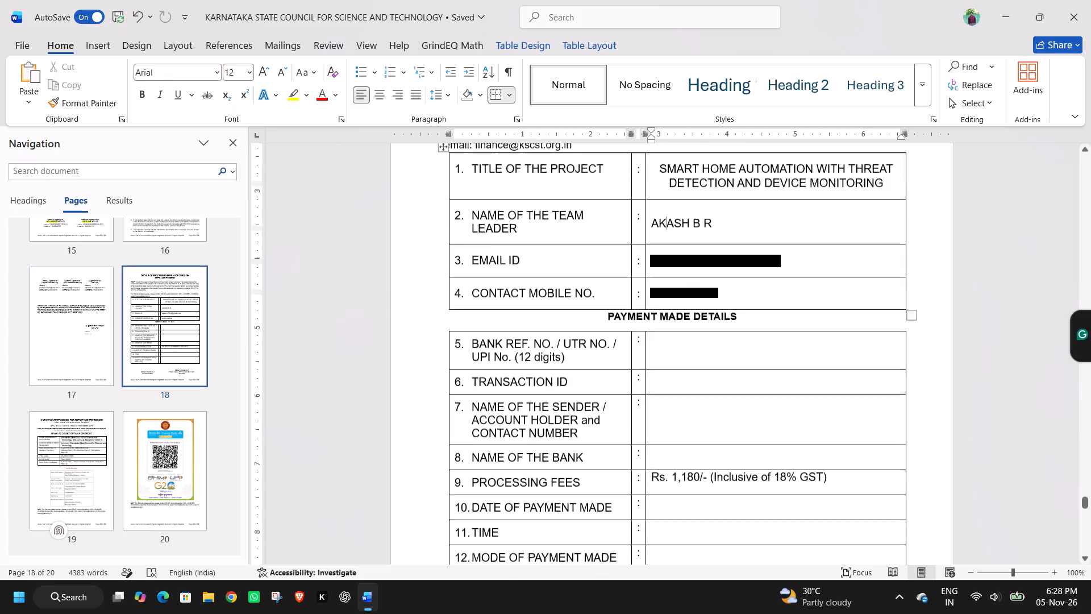
pyautogui.scroll(-1, 713, 558)
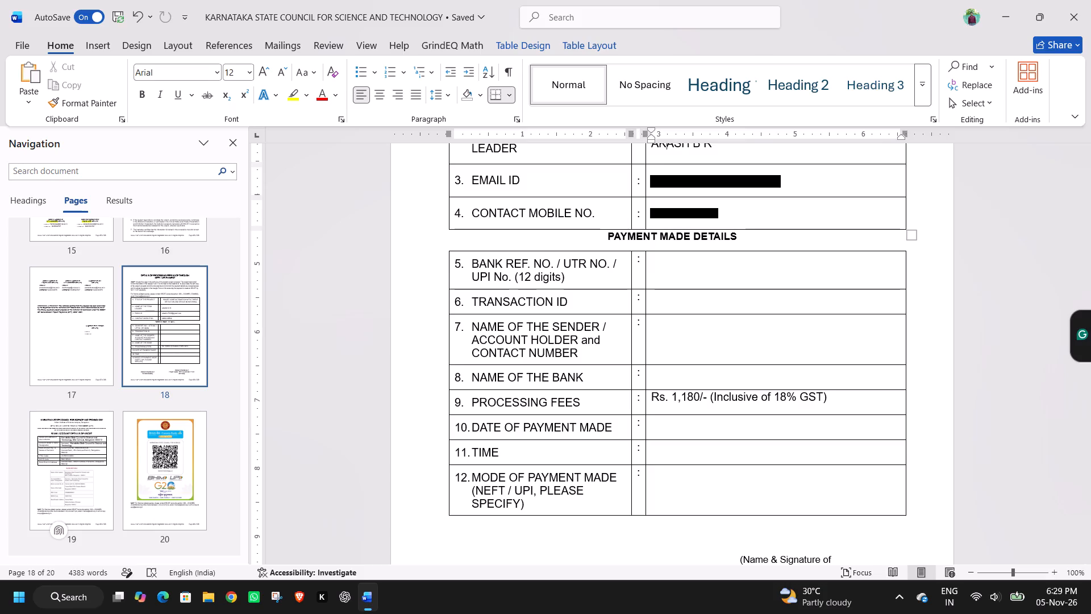
pyautogui.scroll(-1, 807, 329)
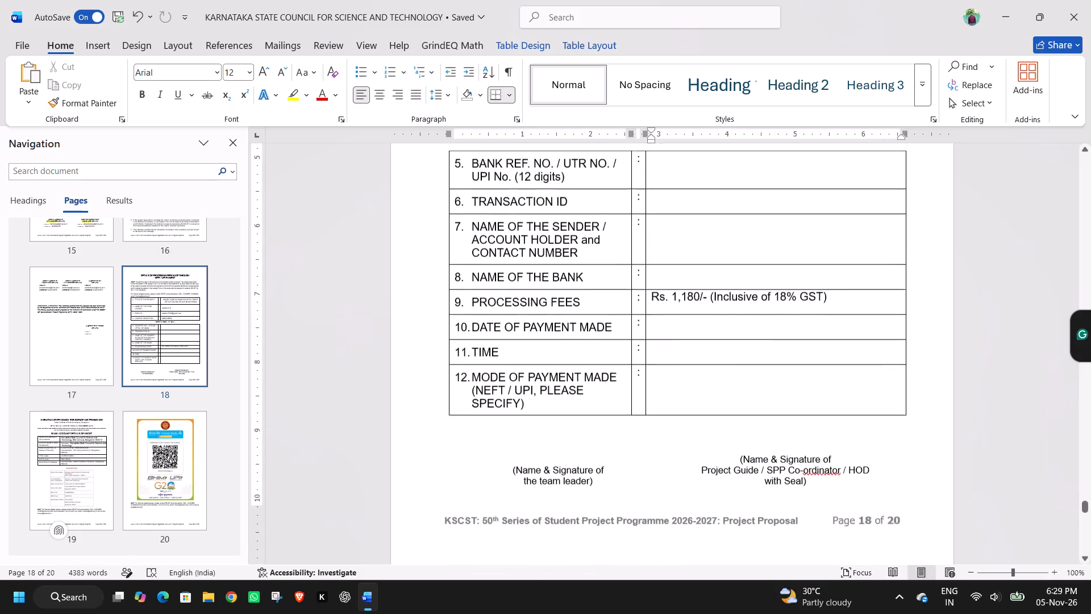
pyautogui.scroll(-3, 709, 339)
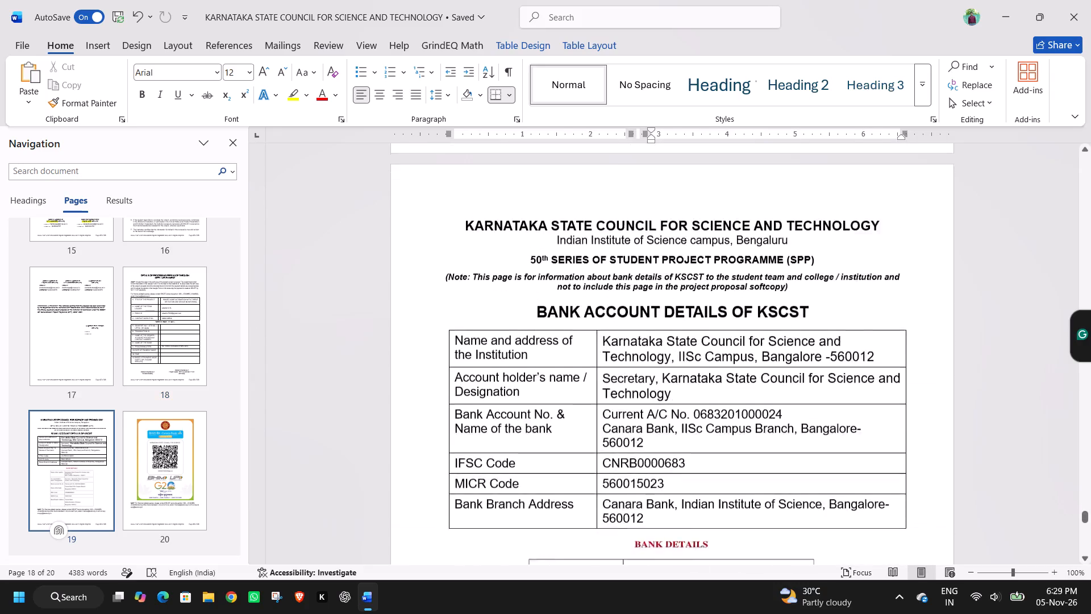
pyautogui.scroll(-5, 709, 339)
pyautogui.scroll(17, 709, 339)
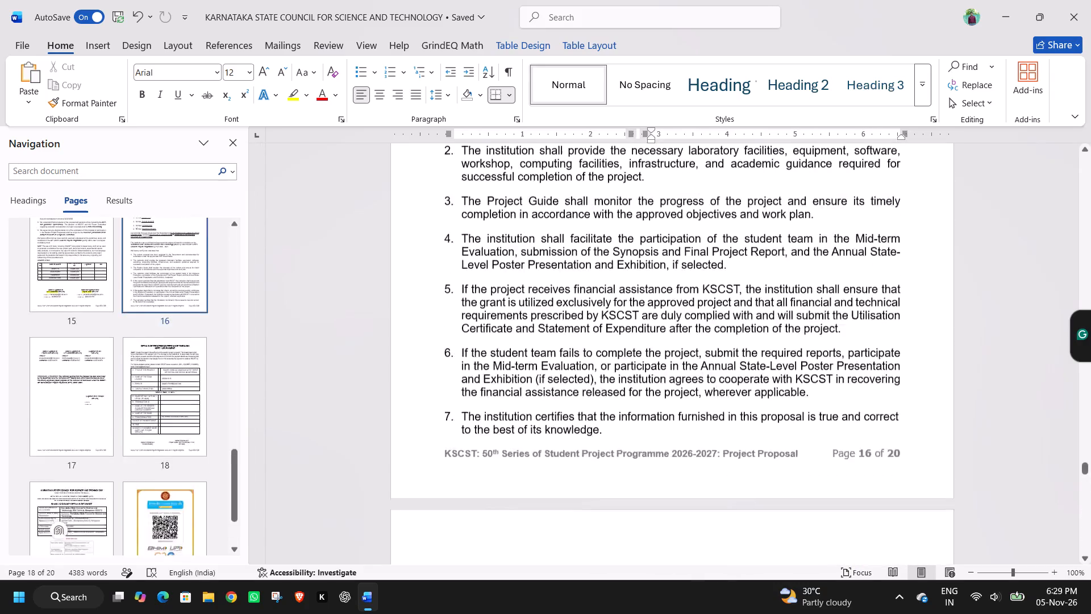
pyautogui.scroll(20, 709, 339)
pyautogui.scroll(4, 709, 339)
pyautogui.click(671, 359)
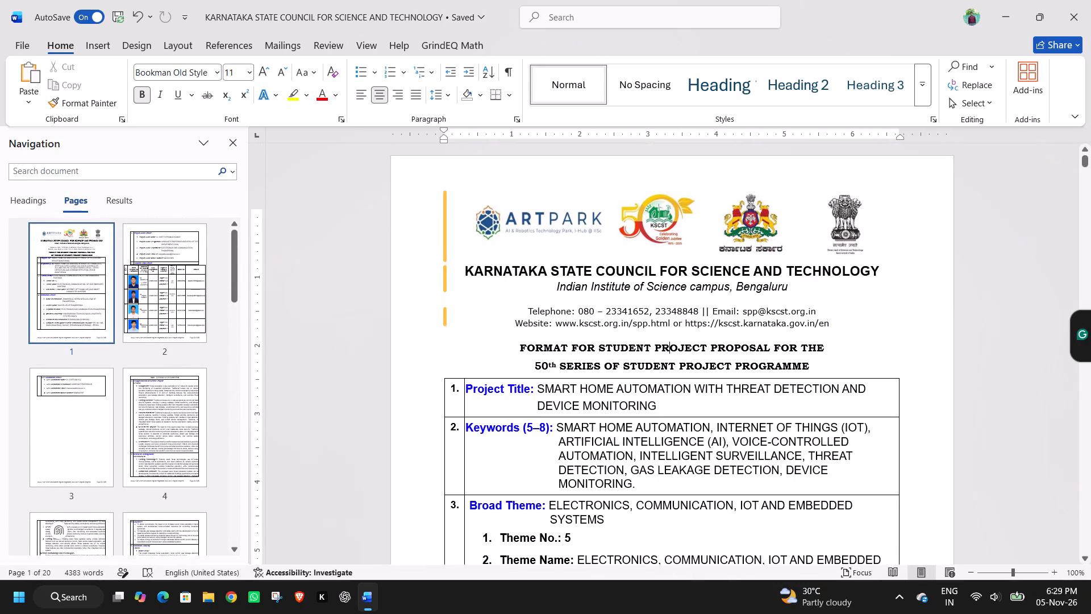
# Proofread sections 1 to 7 on pages 1 to 3, from the Project Title through the SPP Coordinator Details.
pyautogui.scroll(-1, 671, 359)
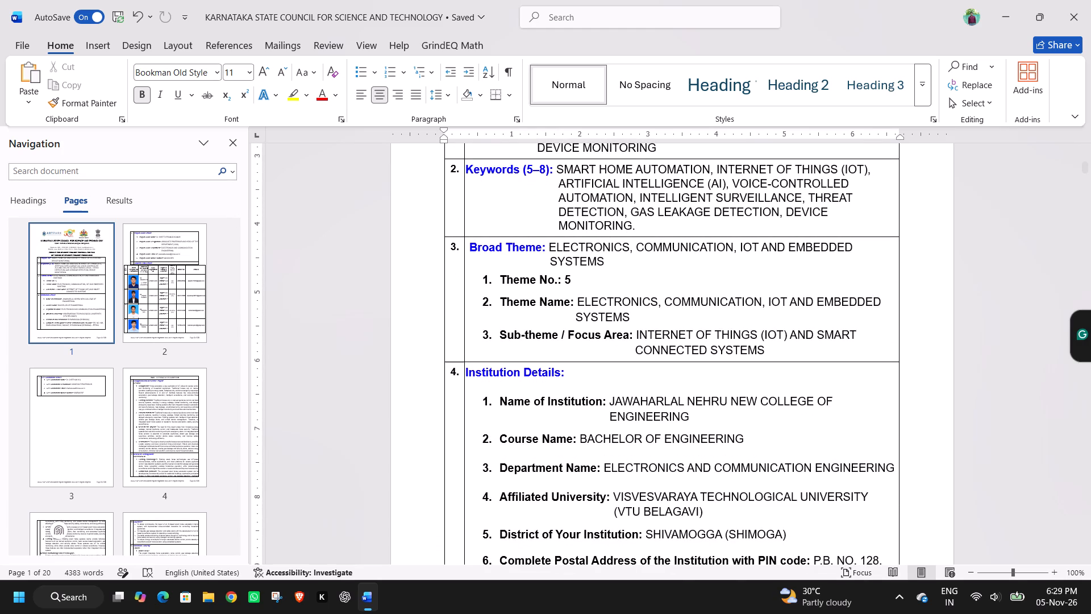
pyautogui.scroll(-2, 673, 327)
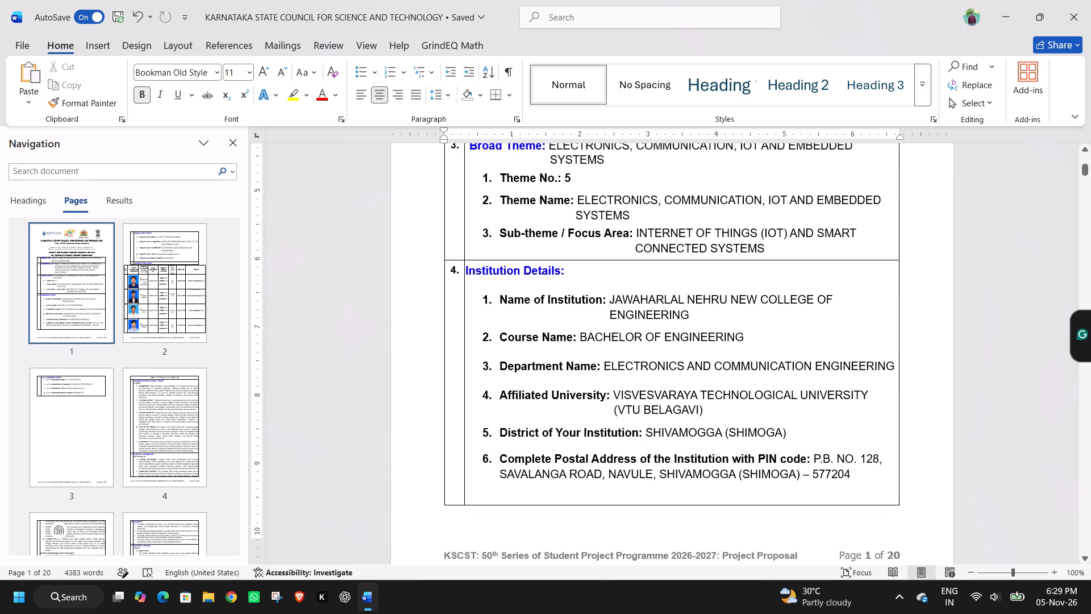
pyautogui.scroll(-2, 673, 304)
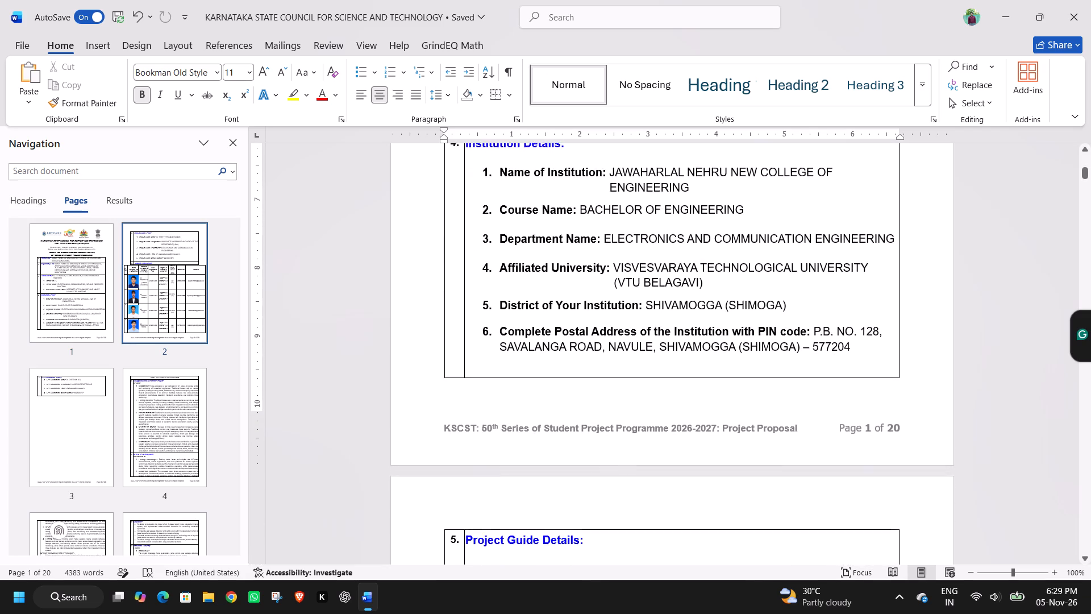
pyautogui.scroll(-1, 711, 317)
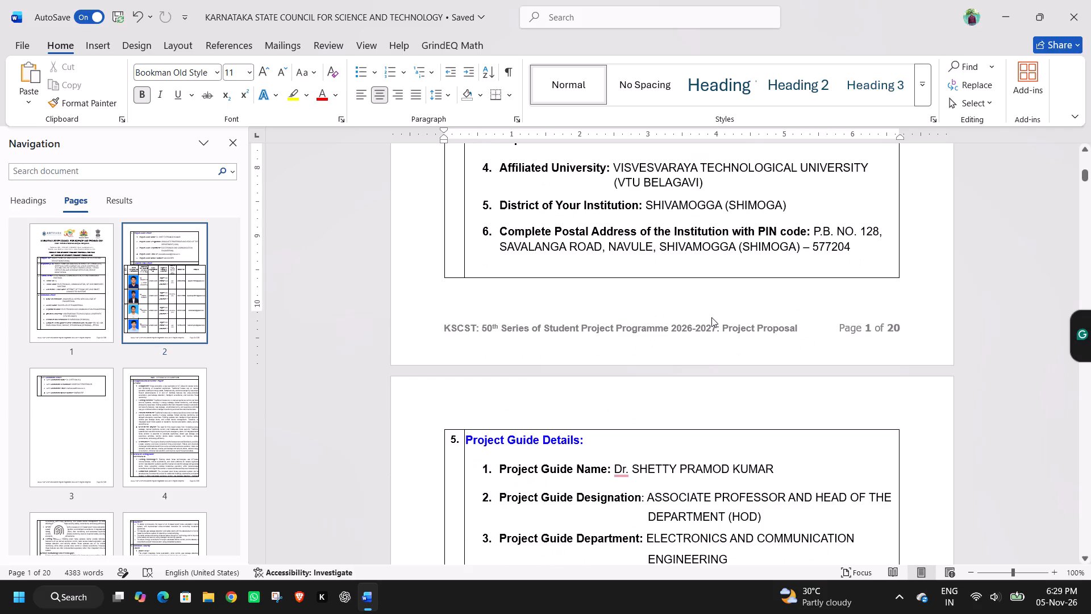
pyautogui.scroll(-1, 772, 460)
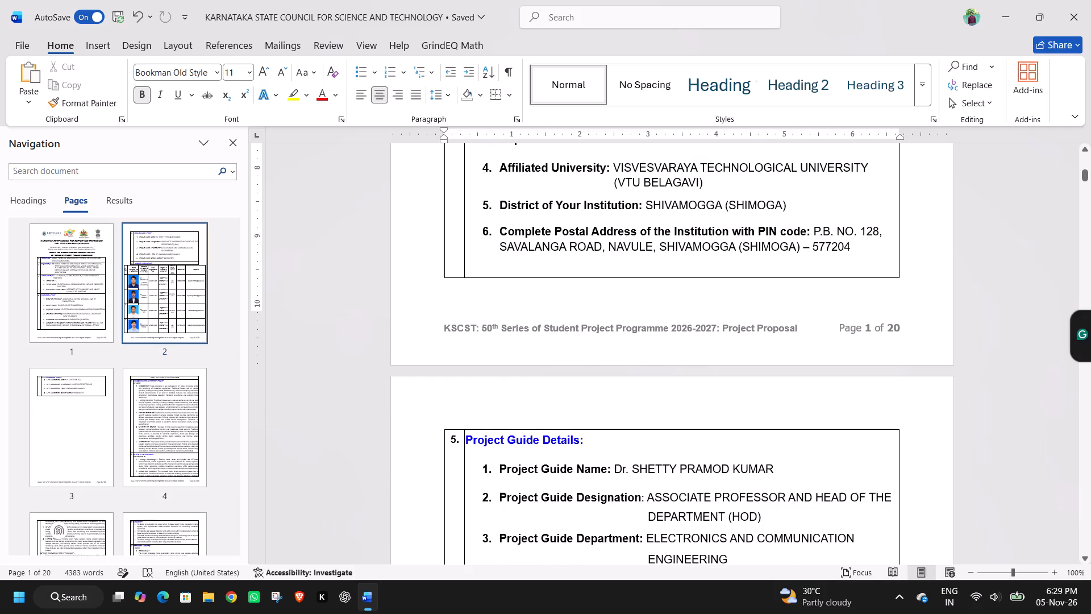
pyautogui.scroll(-2, 772, 460)
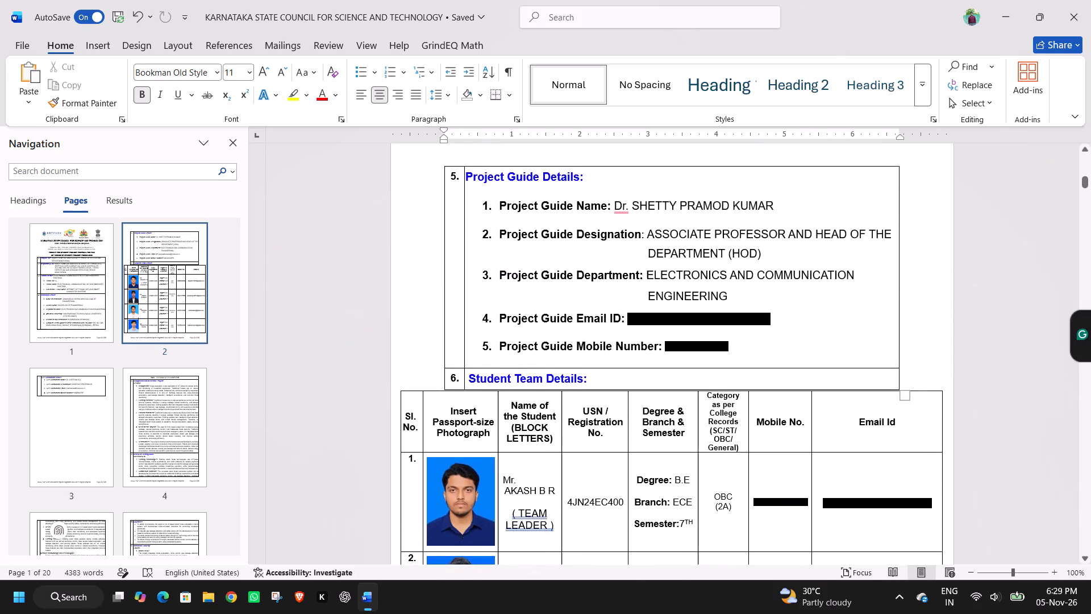
pyautogui.scroll(-3, 772, 460)
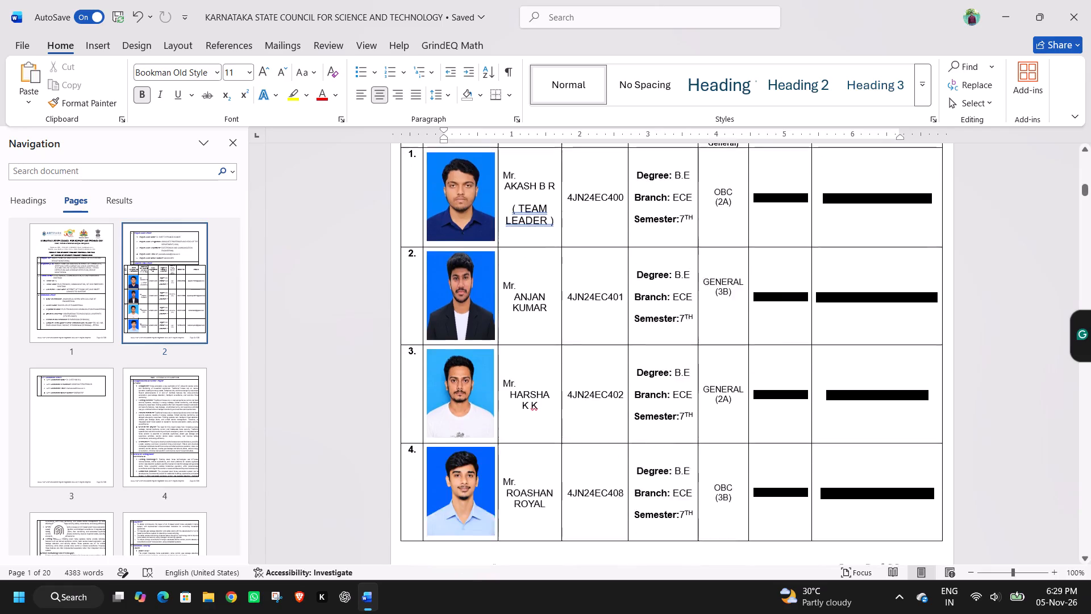
pyautogui.scroll(-2, 772, 460)
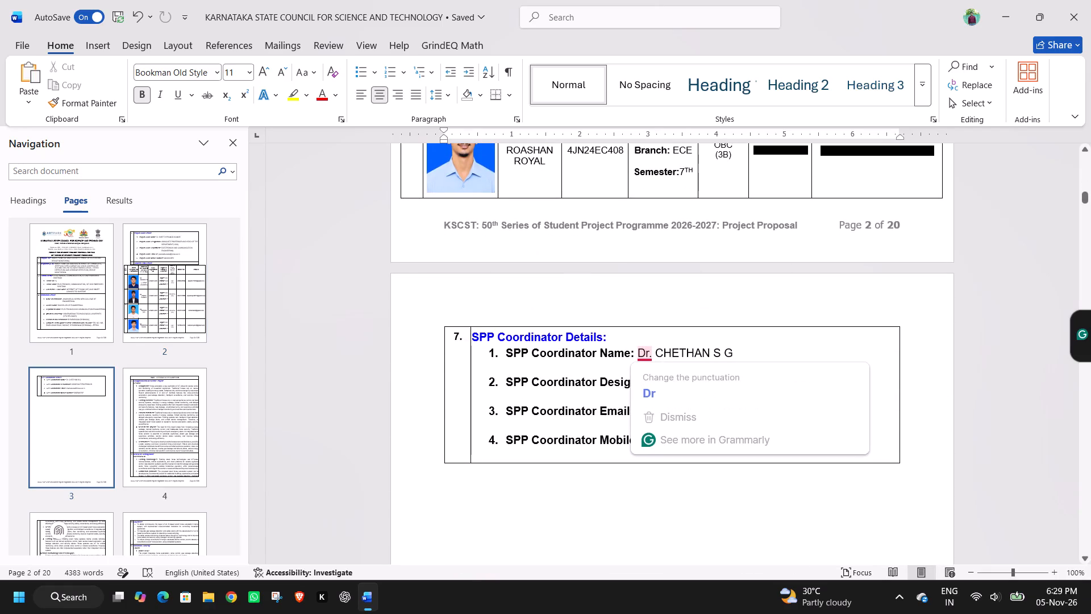
pyautogui.click(715, 332)
pyautogui.scroll(-2, 715, 332)
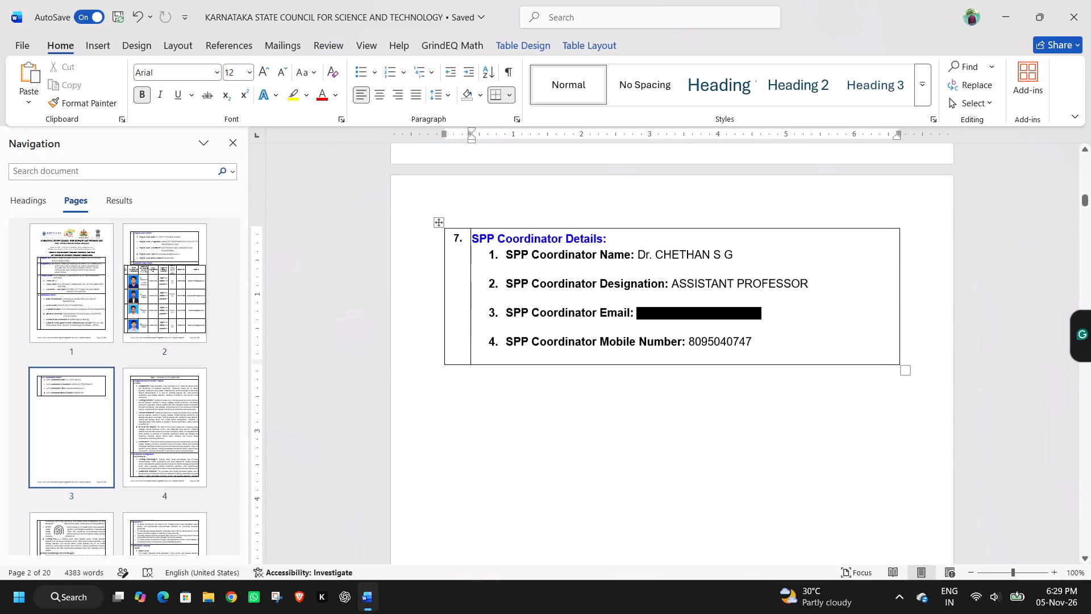
pyautogui.scroll(-4, 715, 332)
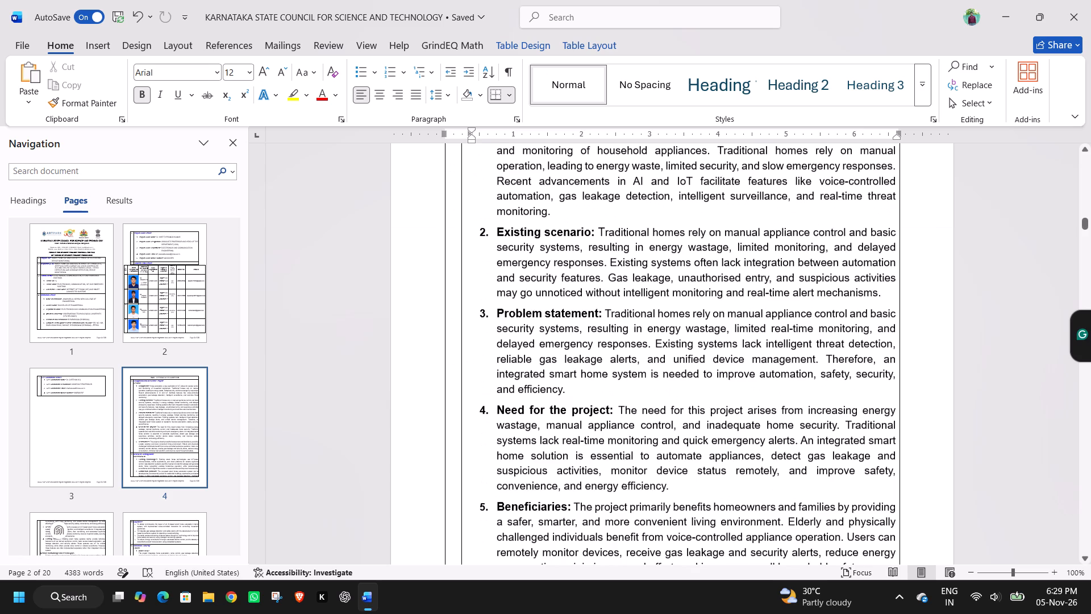
# Proofread Part B on page 4, covering Background and Need of the Project and the start of Review of Existing Work.
pyautogui.scroll(1, 715, 332)
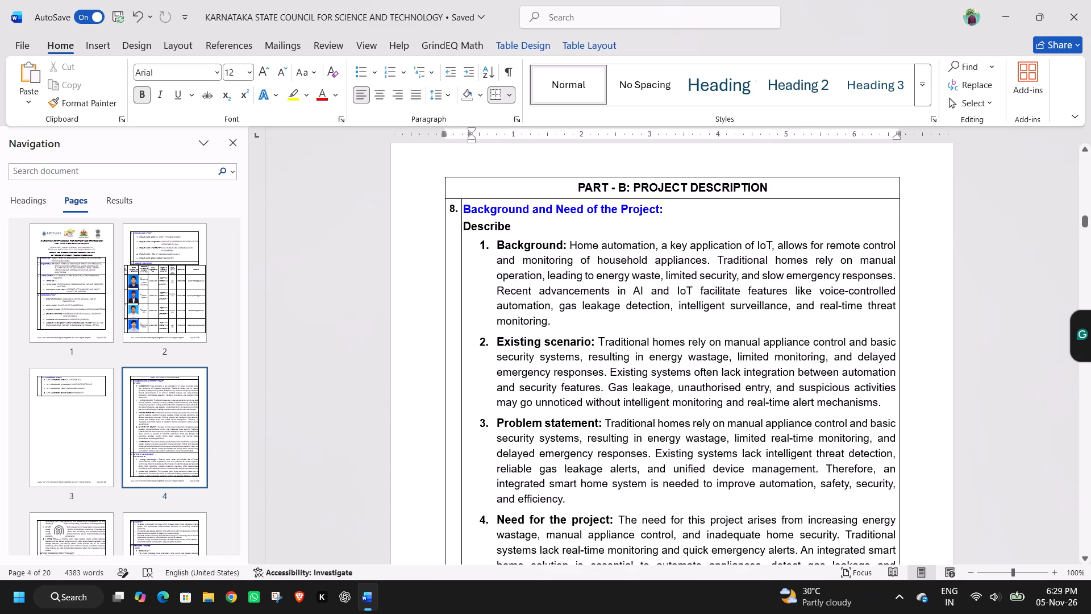
pyautogui.scroll(-3, 715, 332)
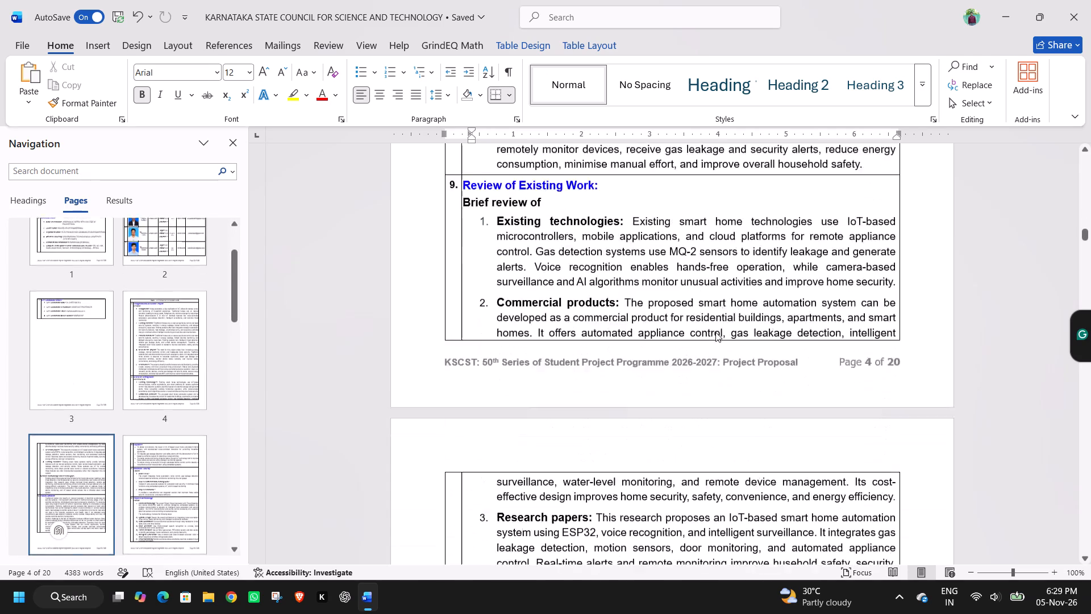
pyautogui.click(698, 214)
pyautogui.scroll(1, 698, 214)
pyautogui.keyDown('ctrl'); pyautogui.scroll(-1, 698, 214); pyautogui.keyUp('ctrl')
pyautogui.keyDown('ctrl'); pyautogui.scroll(1, 698, 214); pyautogui.keyUp('ctrl')
pyautogui.scroll(4, 698, 214)
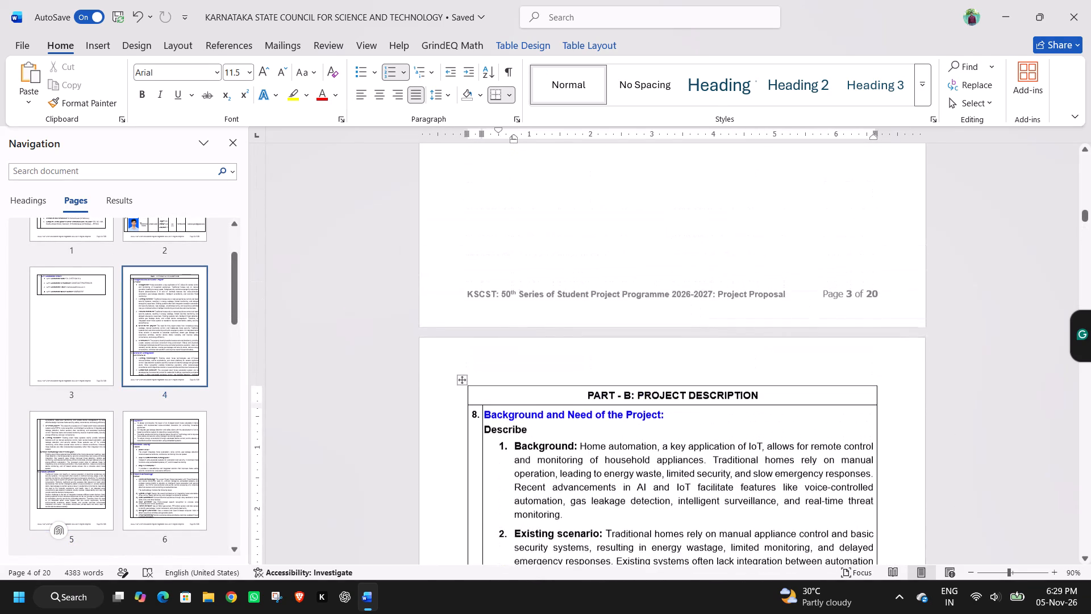
pyautogui.scroll(-3, 698, 214)
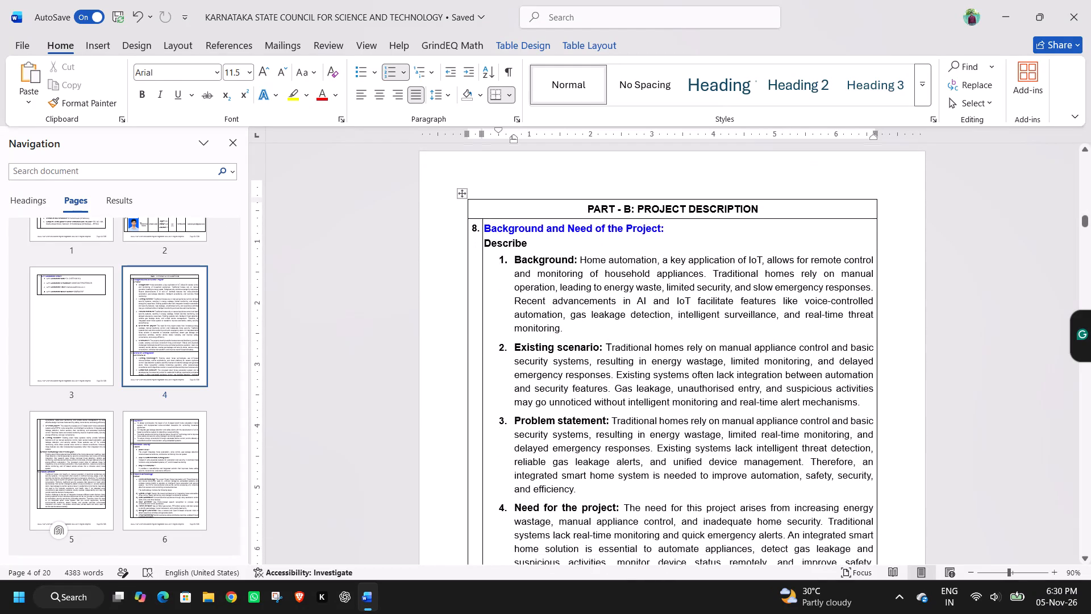
pyautogui.scroll(-2, 698, 214)
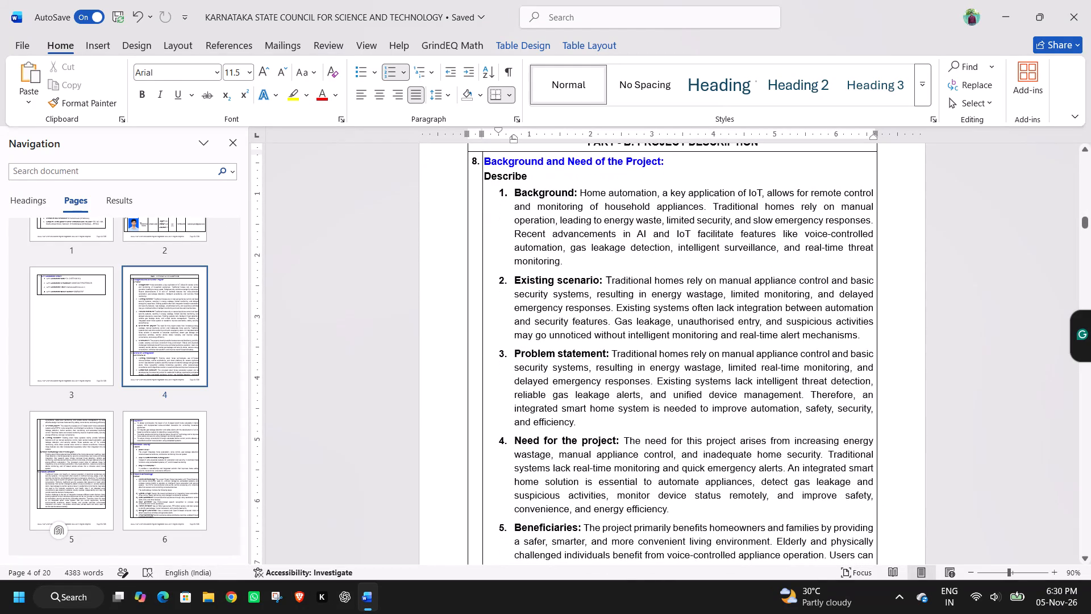
pyautogui.scroll(-2, 698, 214)
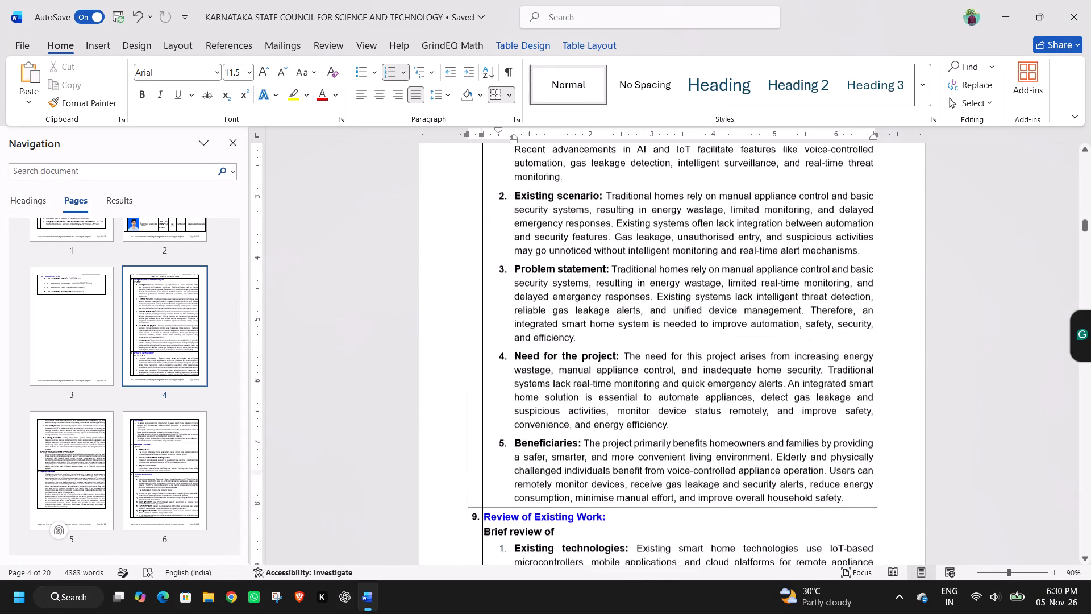
pyautogui.scroll(-3, 698, 214)
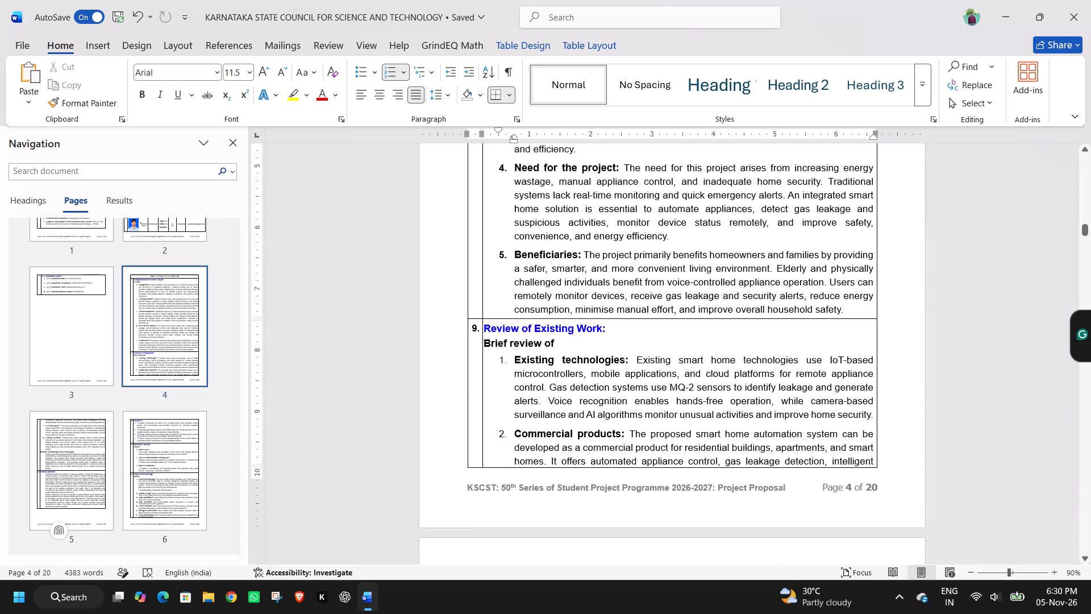
# Correct the misspelled word "husehold" to "household" in the Research papers paragraph on page 5.
pyautogui.scroll(-3, 698, 214)
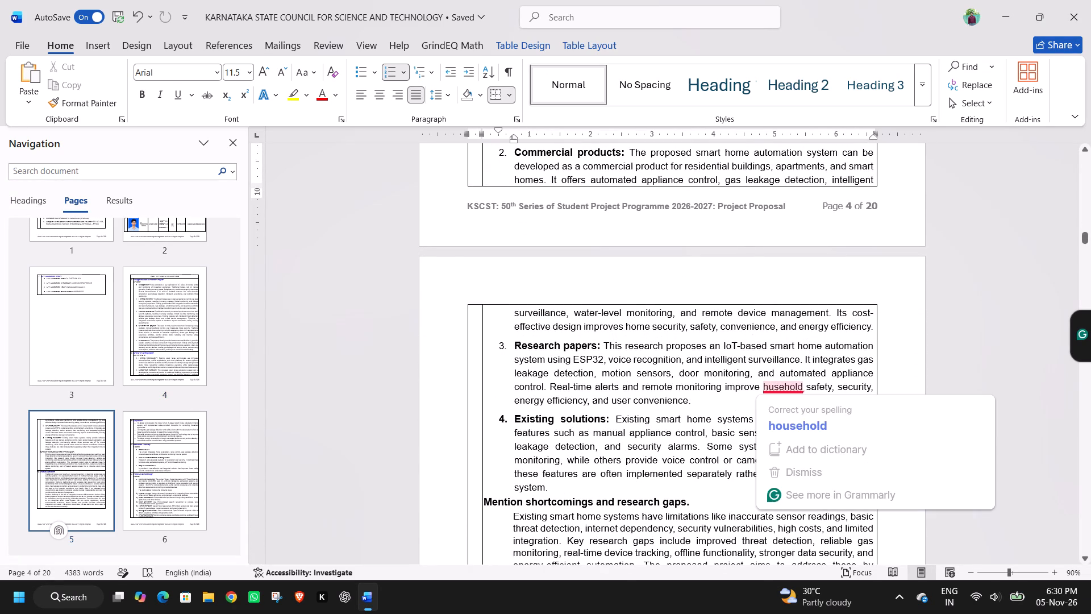
pyautogui.click(794, 406)
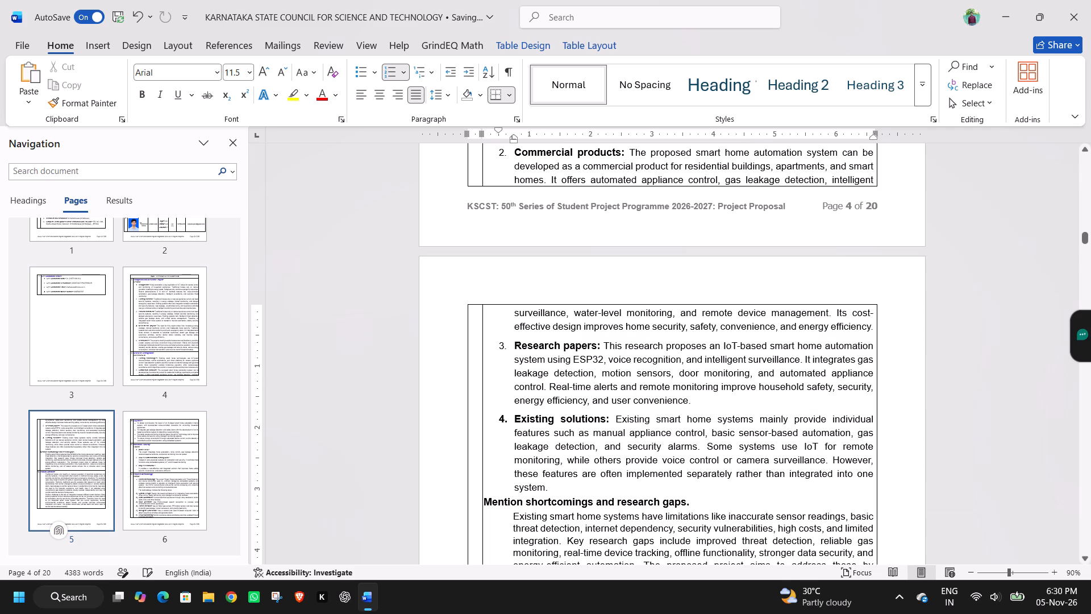
# Proofread the rest of page 5, from Existing solutions through the research gaps and the Problem Statement.
pyautogui.scroll(-2, 794, 411)
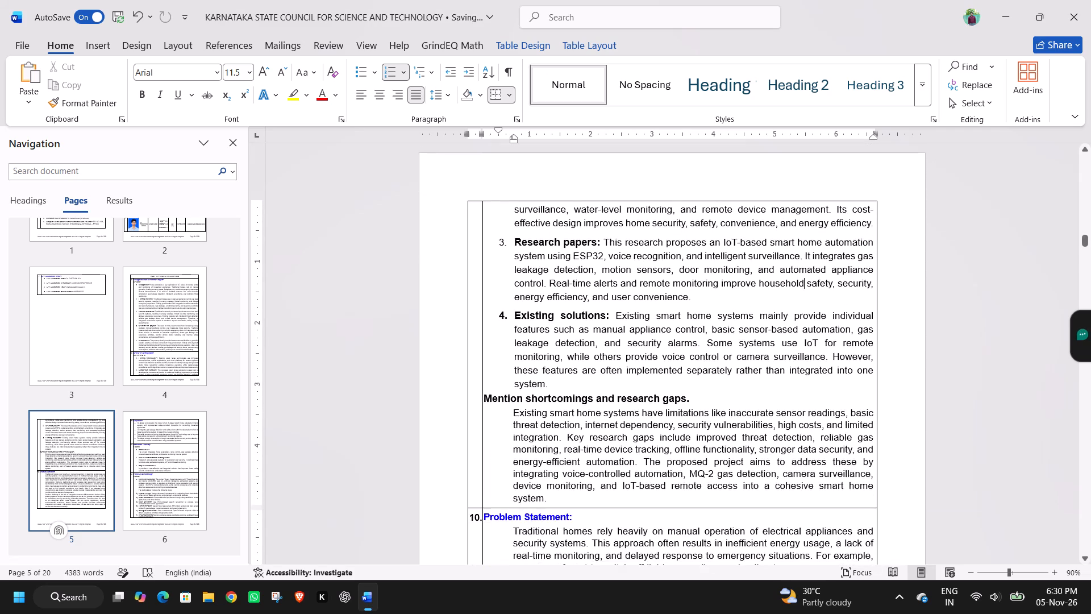
pyautogui.scroll(-3, 794, 411)
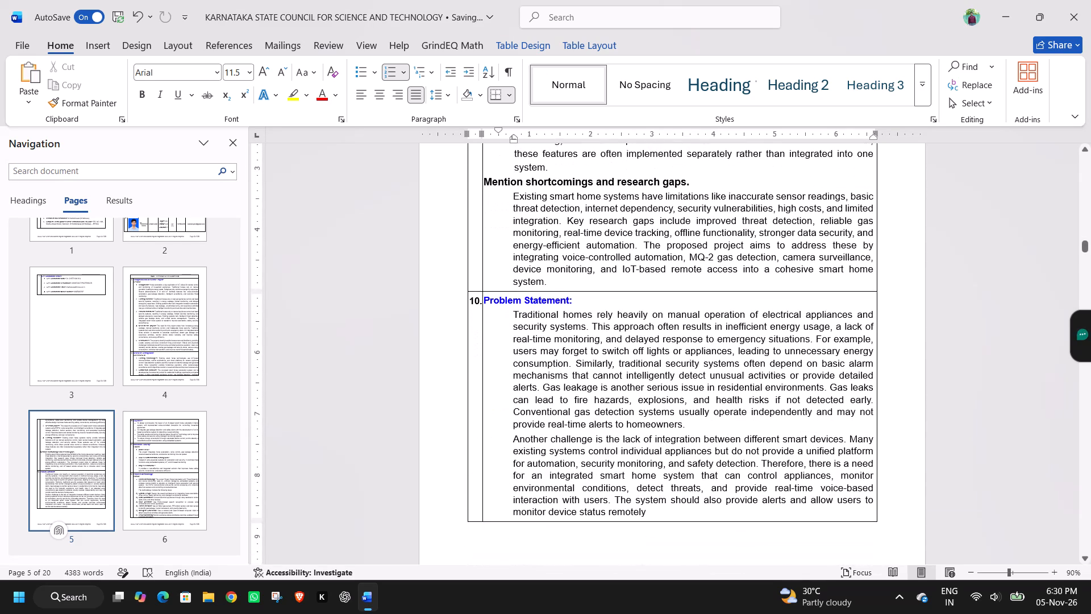
pyautogui.click(767, 388)
pyautogui.scroll(-1, 767, 388)
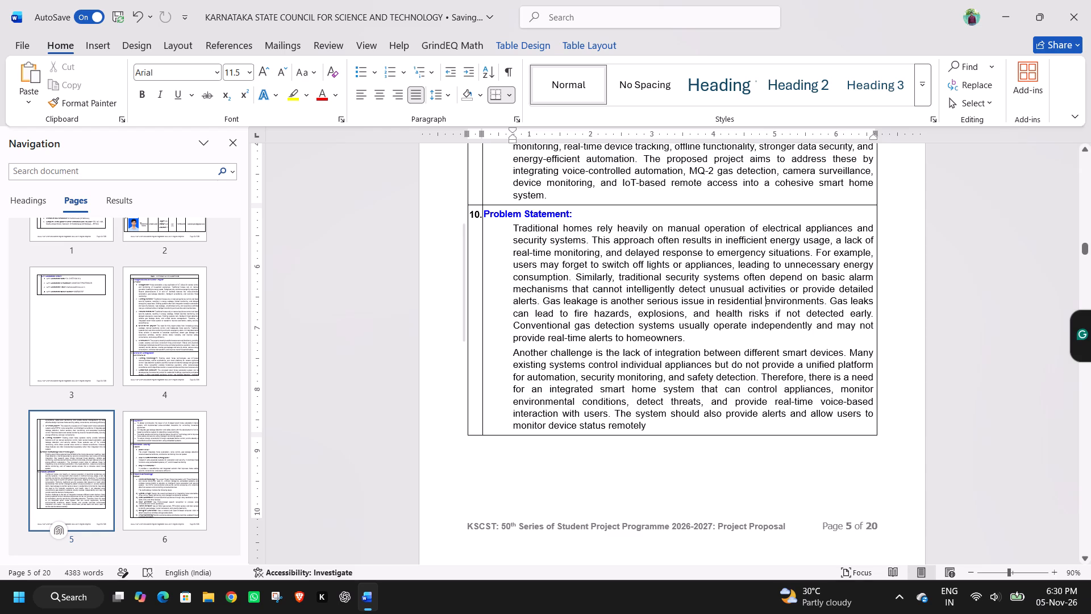
# Proofread the Objectives and Innovation / Novelty sections on page 6.
pyautogui.scroll(-2, 767, 388)
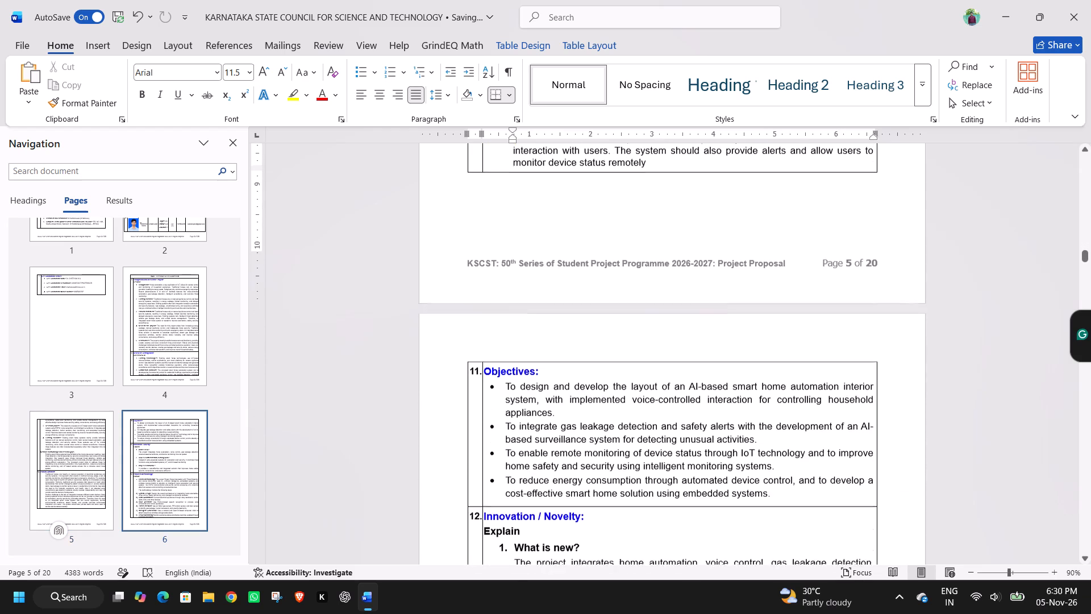
pyautogui.scroll(-1, 767, 388)
pyautogui.click(767, 388)
pyautogui.scroll(-2, 767, 388)
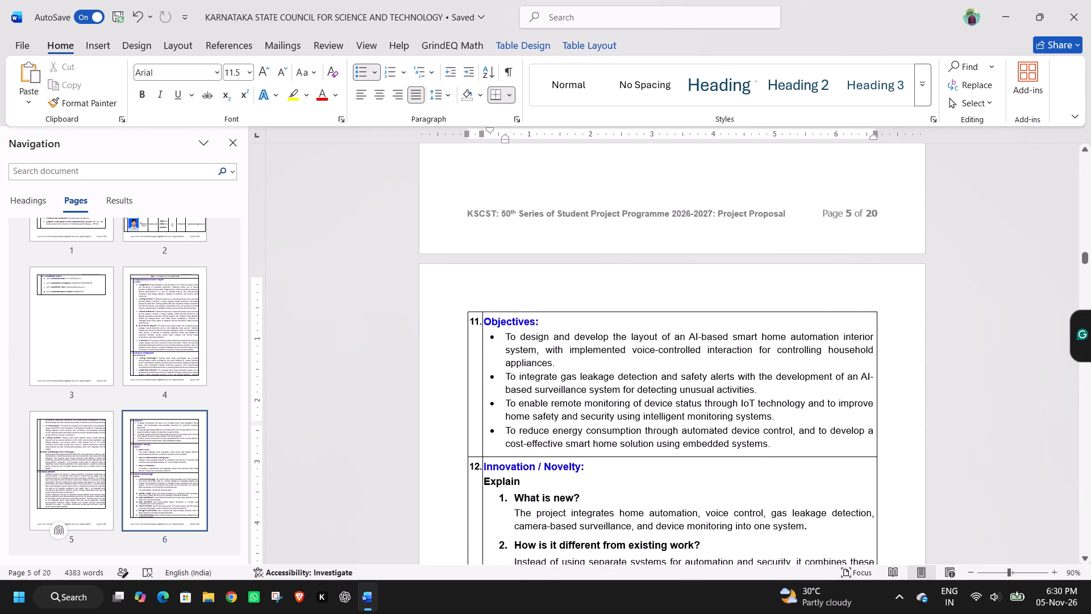
pyautogui.scroll(-4, 767, 388)
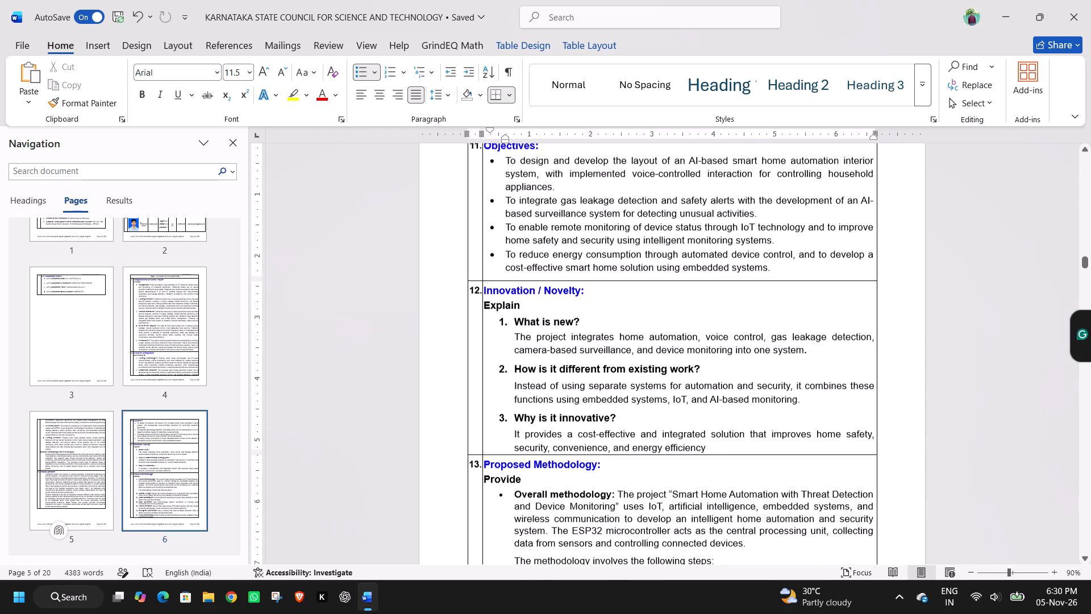
pyautogui.scroll(-1, 767, 388)
pyautogui.click(719, 380)
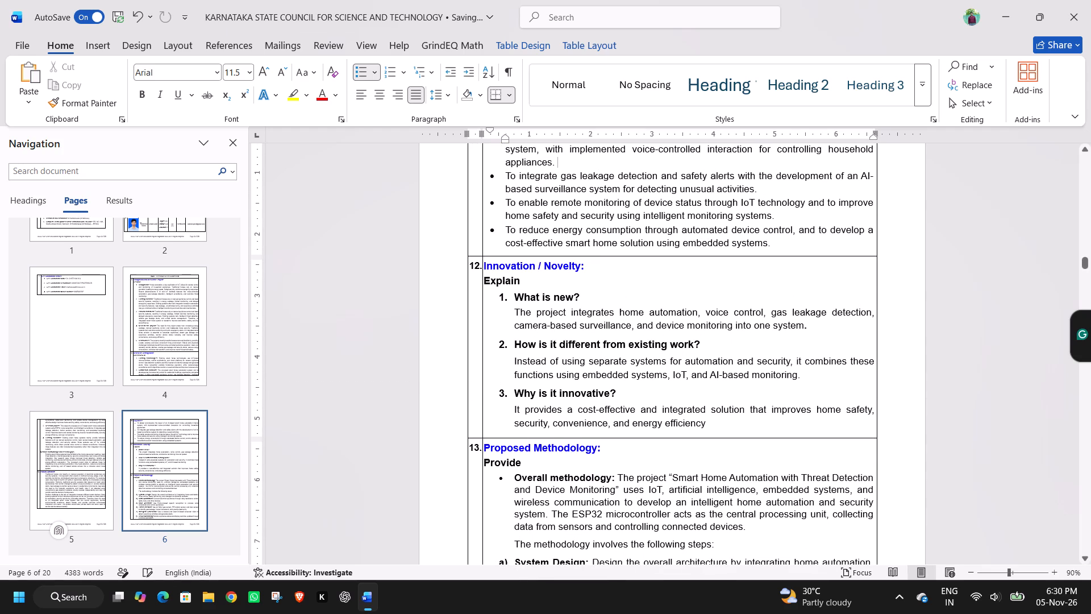
pyautogui.scroll(-3, 719, 384)
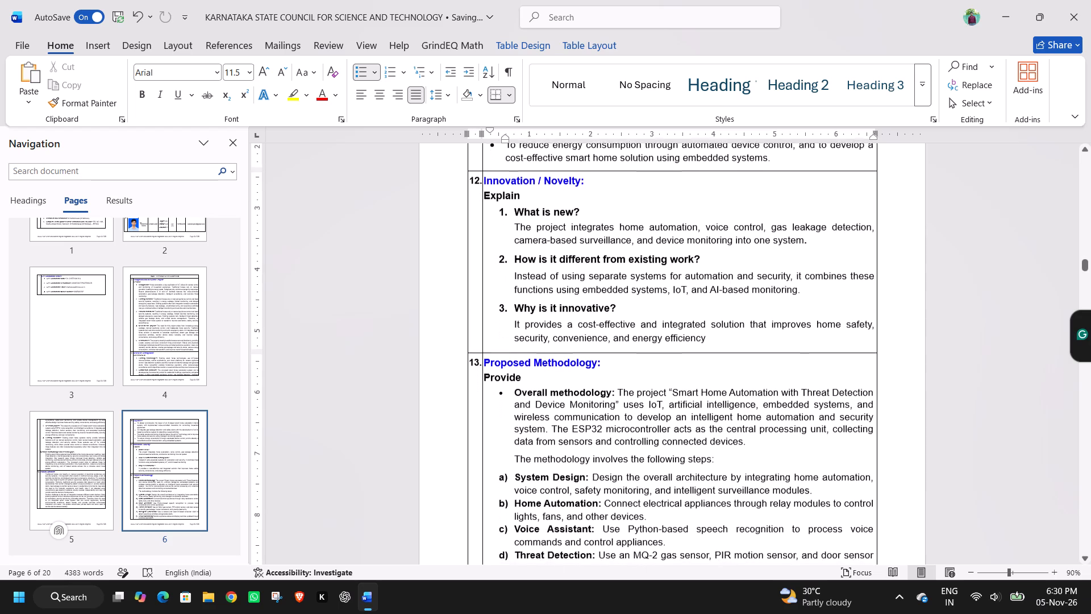
# Proofread the Proposed Methodology steps on pages 6 and 7, including the Figure 1 and Figure 2 captions and the block diagram.
pyautogui.scroll(-2, 719, 384)
pyautogui.click(719, 384)
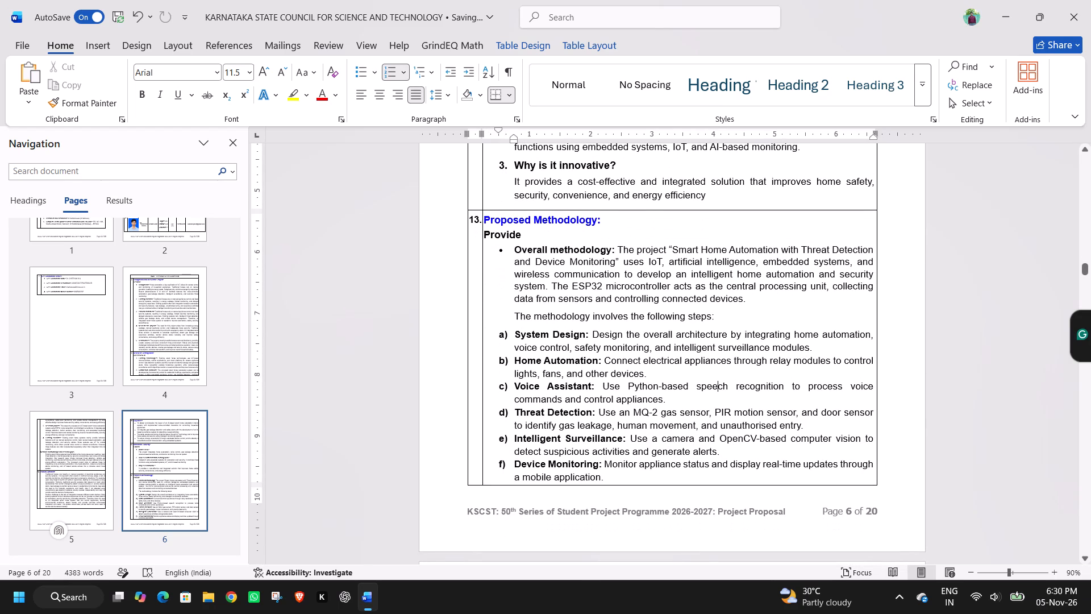
pyautogui.scroll(-1, 719, 384)
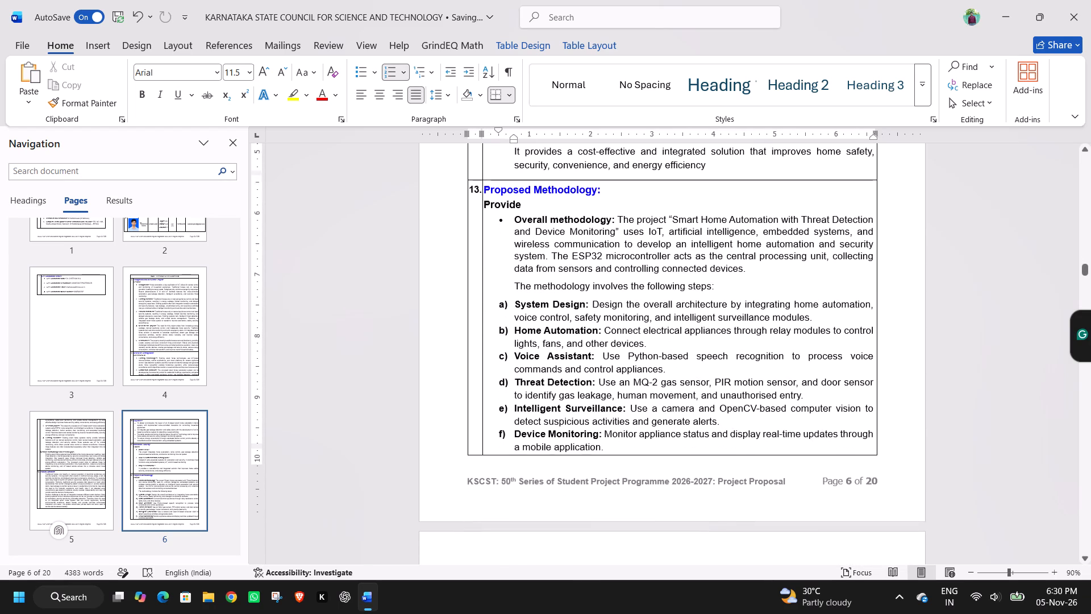
pyautogui.scroll(-2, 719, 384)
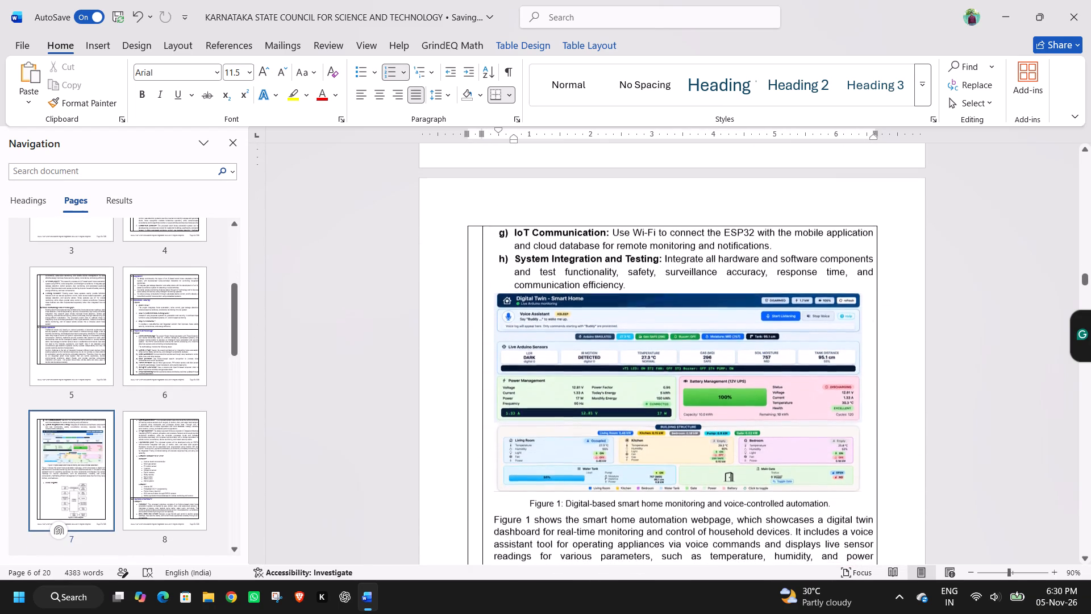
pyautogui.scroll(-3, 719, 384)
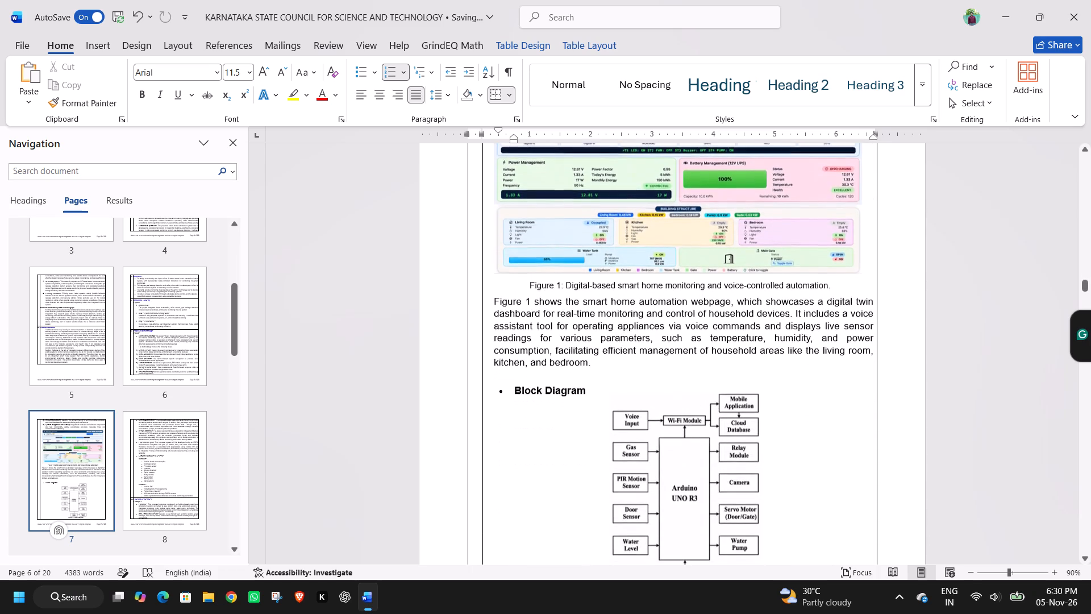
pyautogui.scroll(-1, 719, 384)
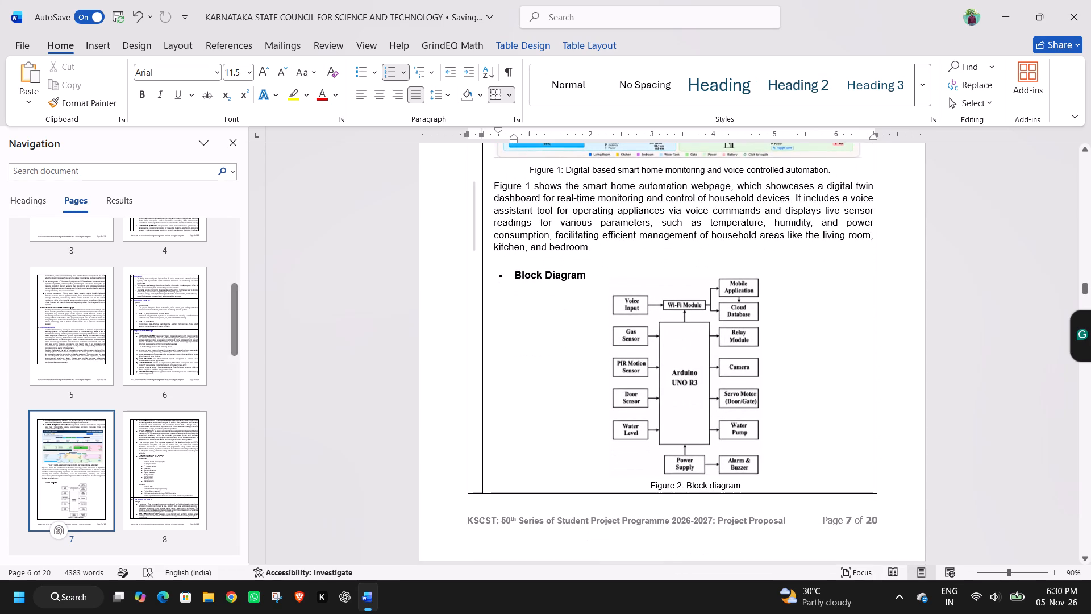
pyautogui.click(662, 169)
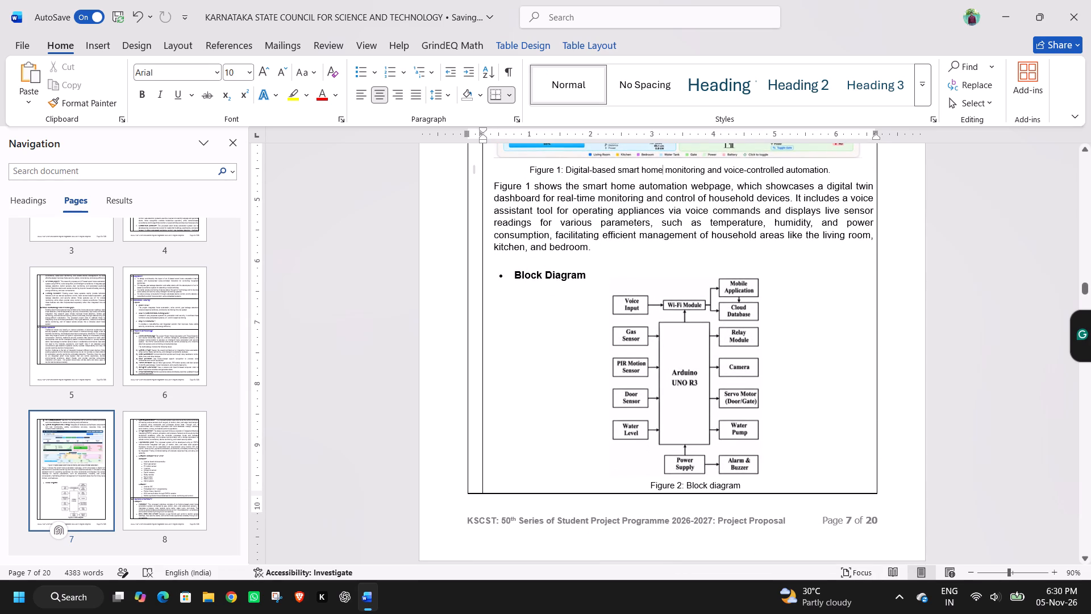
pyautogui.click(705, 480)
pyautogui.scroll(-1, 736, 487)
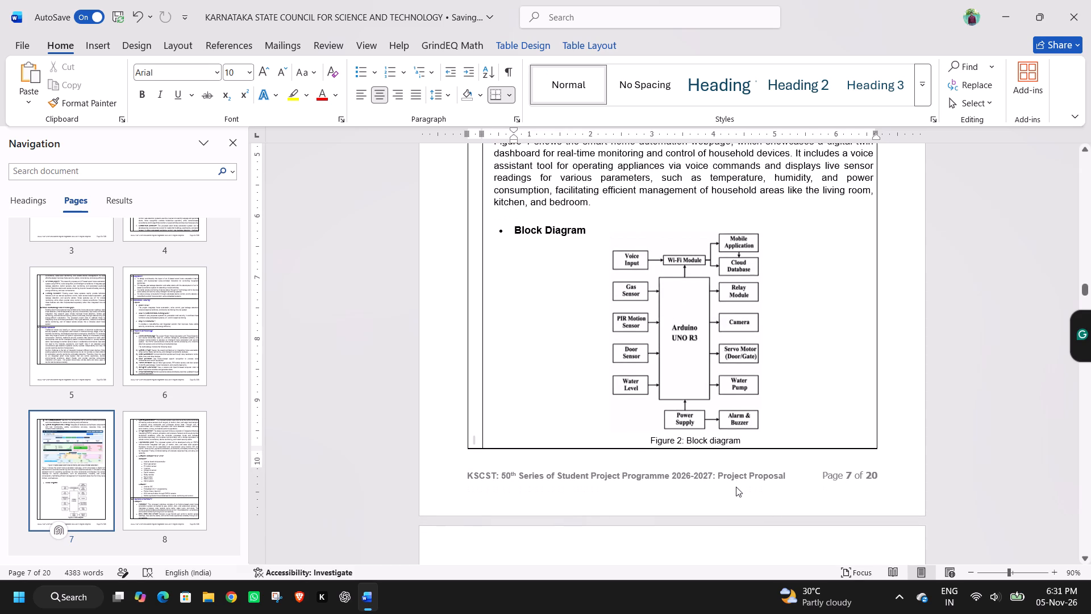
# Proofread the System Architecture, Design approach, Experimental plan and Software/Hardware lists on page 8.
pyautogui.scroll(-3, 736, 487)
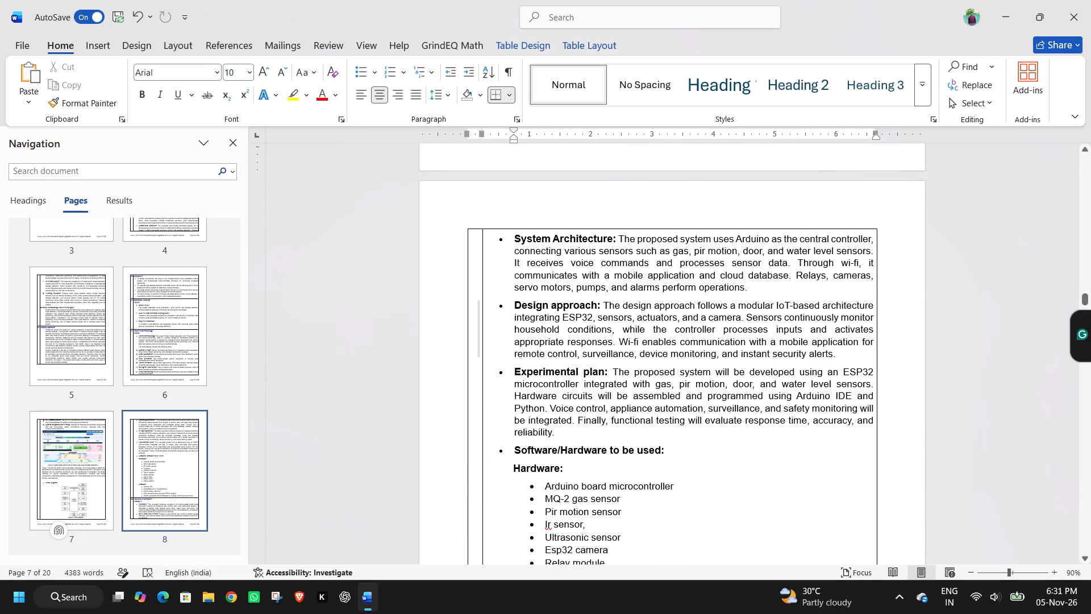
pyautogui.click(703, 346)
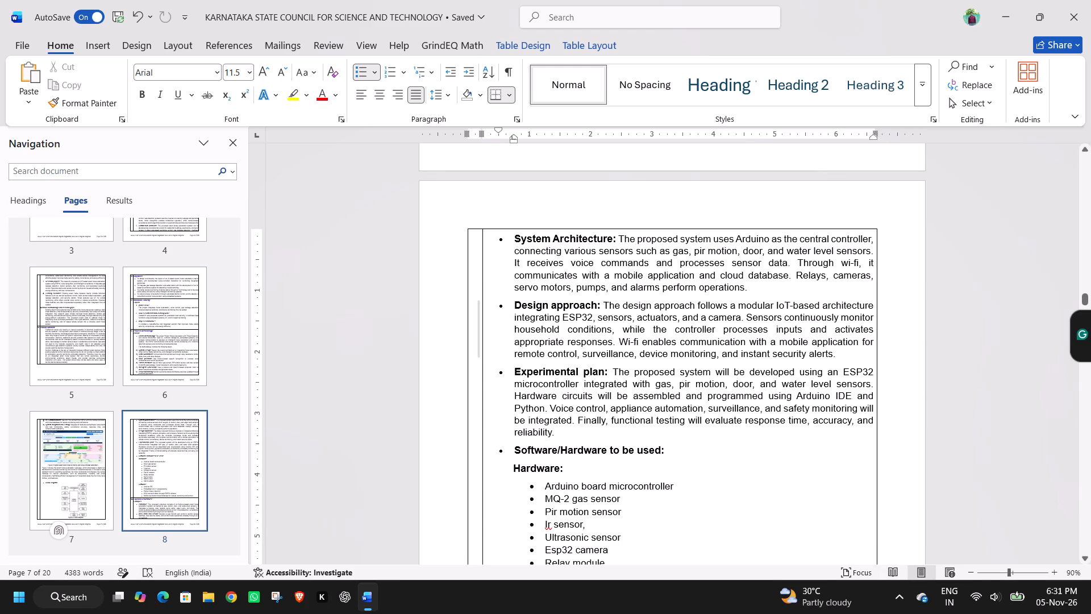
pyautogui.scroll(-2, 703, 346)
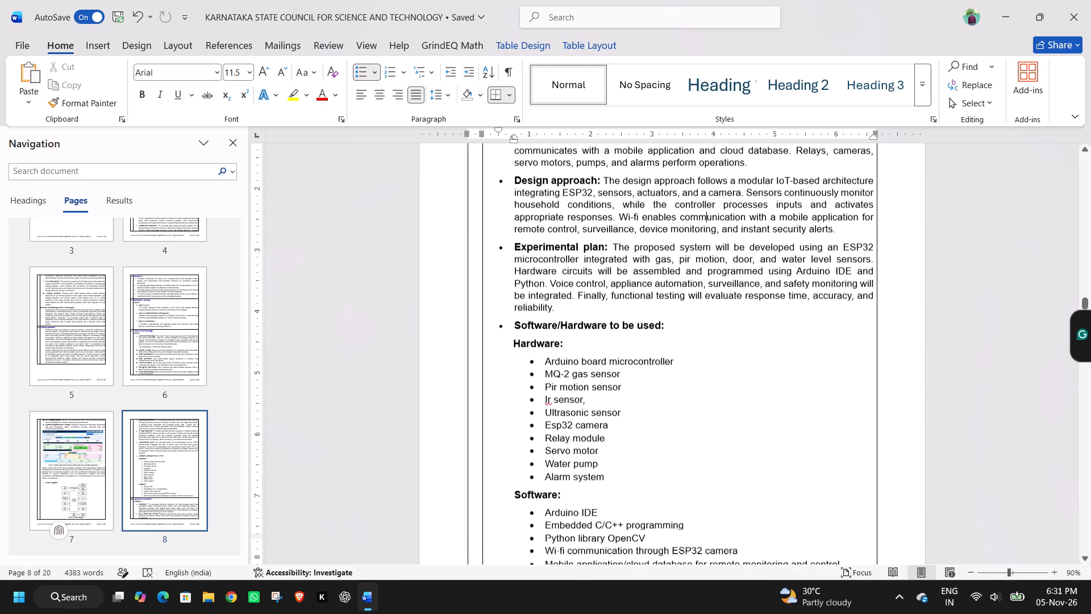
# Remove the space before the "Arduino board microcontroller" bullet in the Hardware list on page 8.
pyautogui.scroll(-1, 703, 346)
pyautogui.click(545, 301)
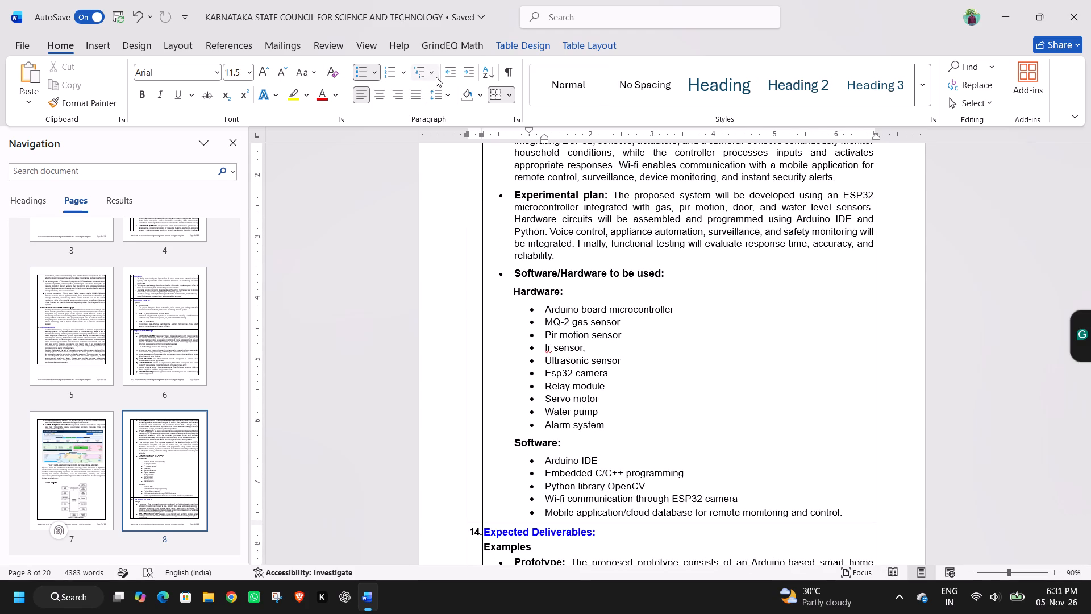
pyautogui.click(438, 97)
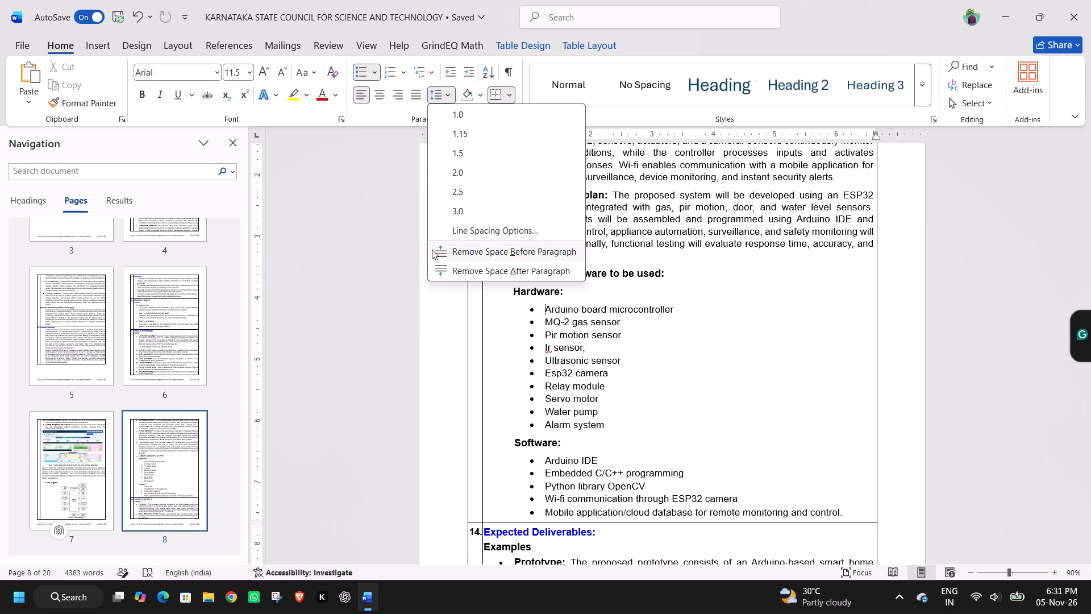
pyautogui.click(435, 247)
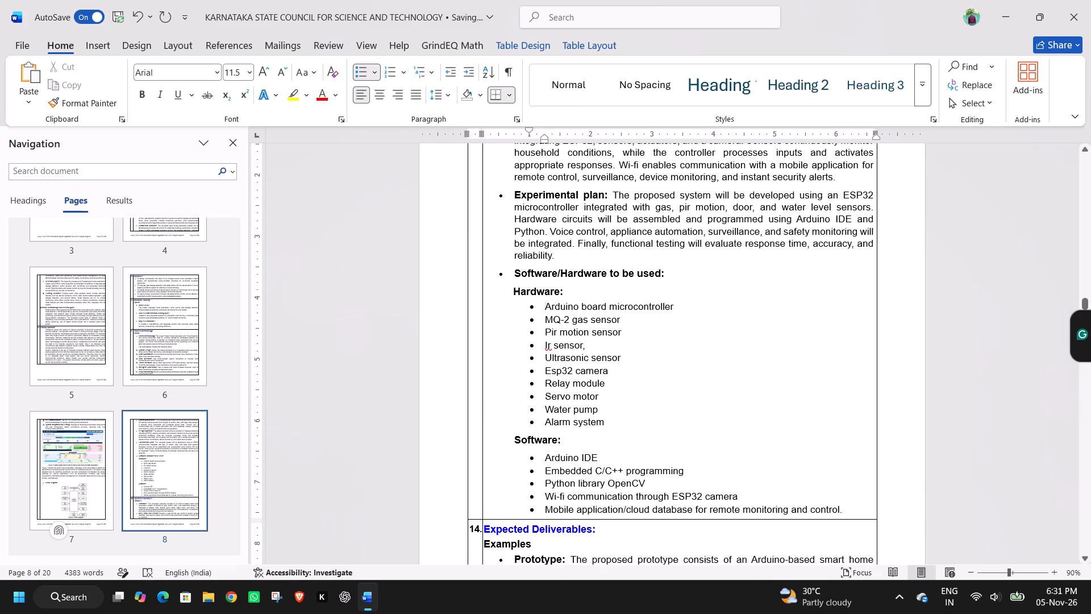
# Remove the space before the "Arduino IDE" bullet in the Software list on page 8.
pyautogui.click(545, 463)
pyautogui.click(447, 104)
pyautogui.moveTo(447, 101); pyautogui.dragTo(435, 252)
pyautogui.click(435, 252)
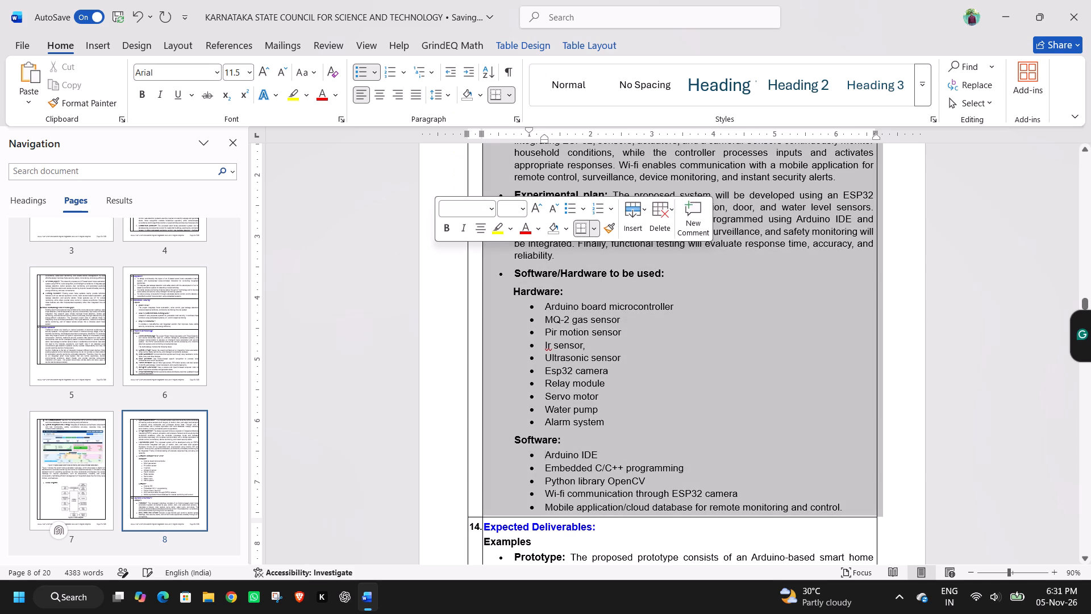
pyautogui.click(576, 453)
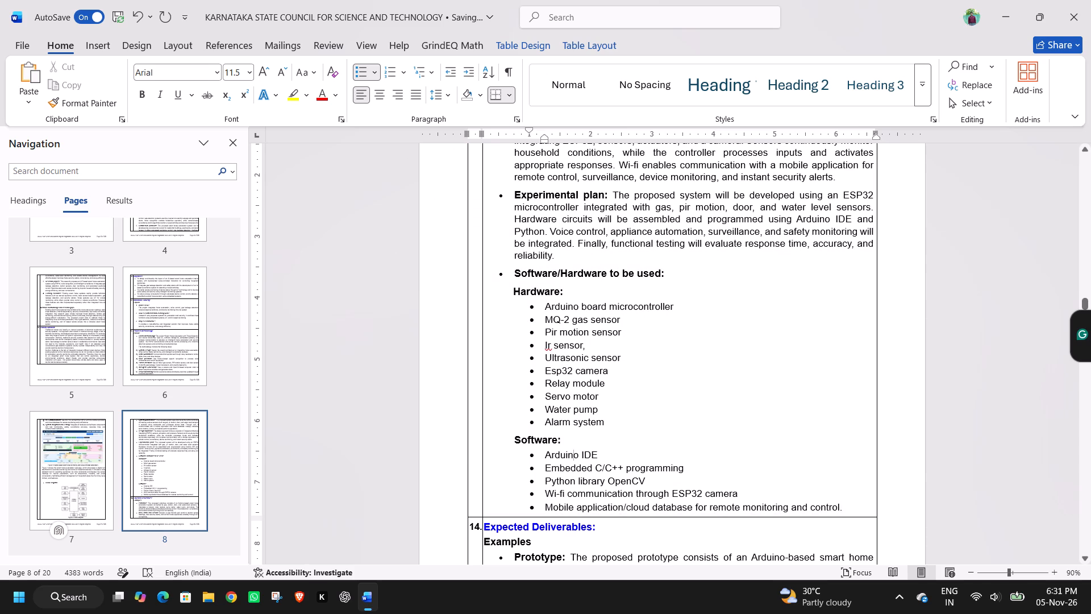
# Proofread the Expected Deliverables section on pages 8 and 9, from Prototype through Standard Operating Procedure.
pyautogui.scroll(-1, 550, 449)
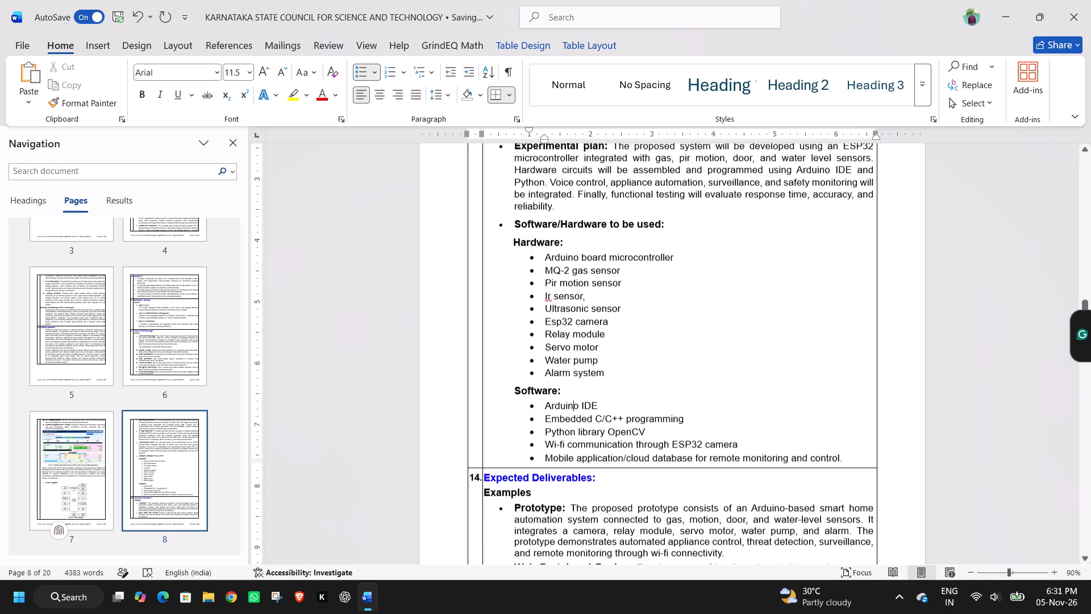
pyautogui.scroll(-1, 550, 449)
pyautogui.click(550, 438)
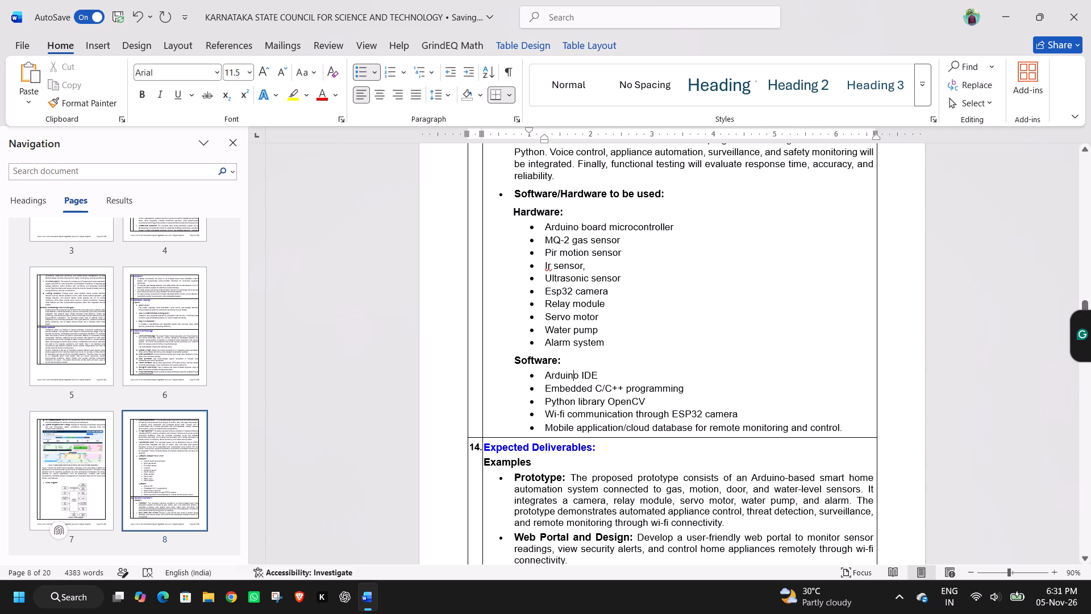
pyautogui.moveTo(558, 438); pyautogui.dragTo(557, 445)
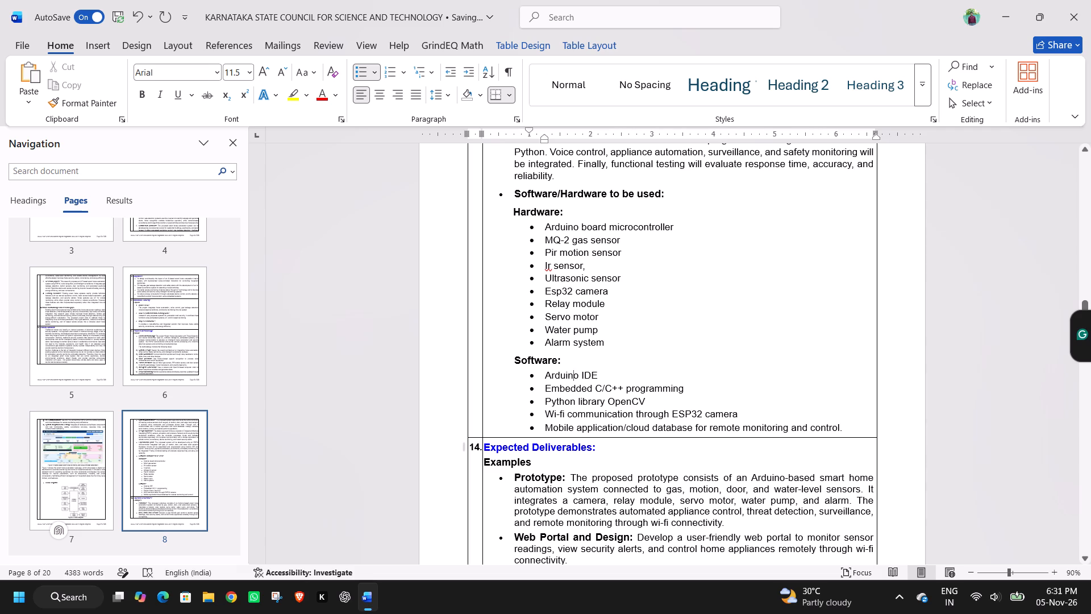
pyautogui.click(556, 437)
pyautogui.scroll(-3, 556, 442)
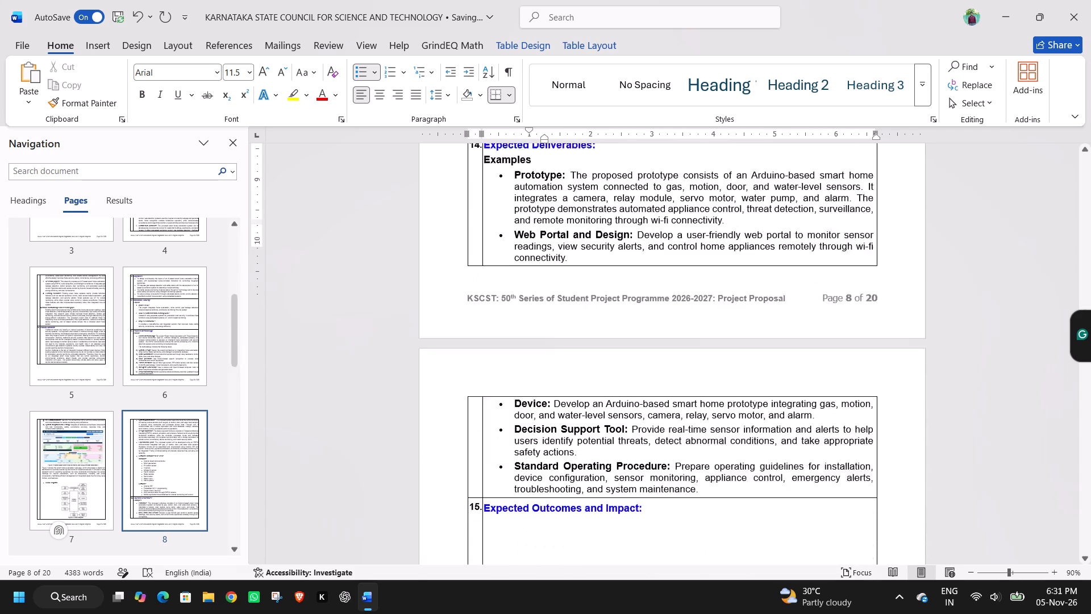
pyautogui.scroll(-2, 556, 442)
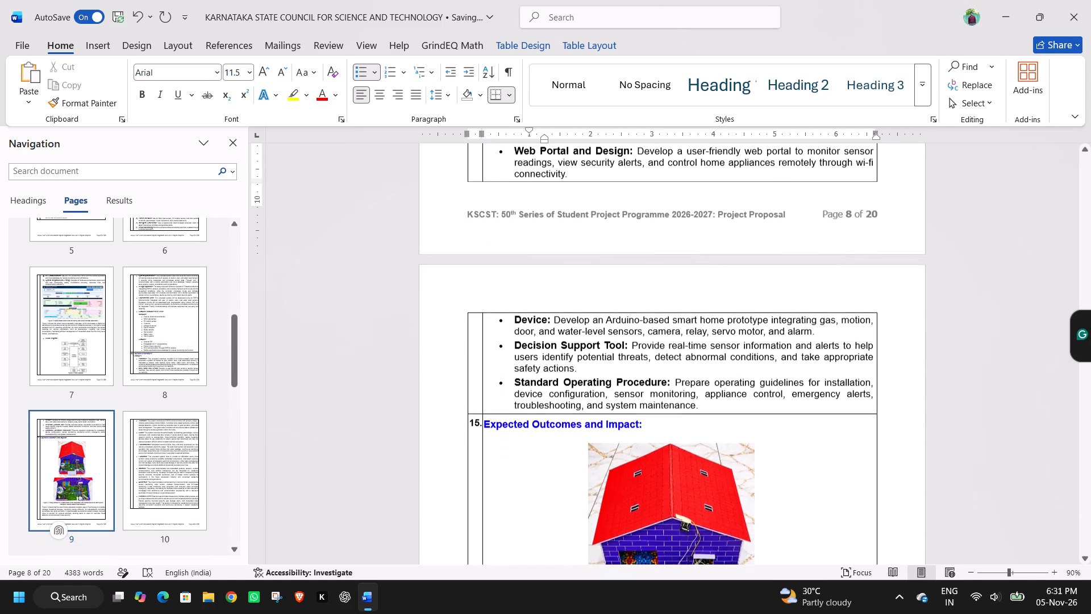
# Proofread Expected Outcomes and Impact on pages 9 and 10, from the Figure 3 caption and description through Potential Users.
pyautogui.scroll(-3, 556, 442)
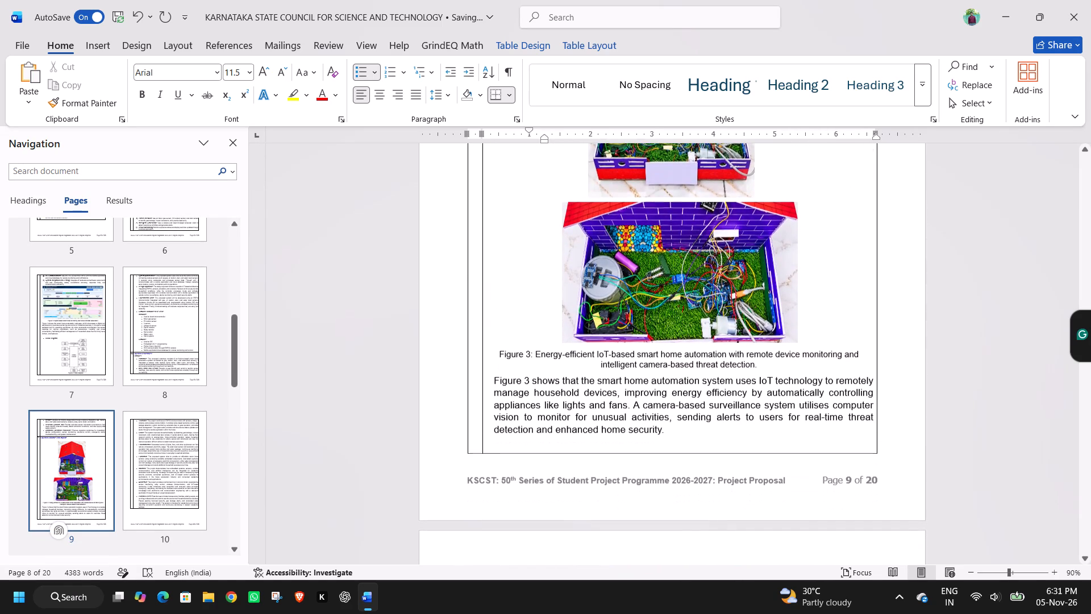
pyautogui.click(608, 366)
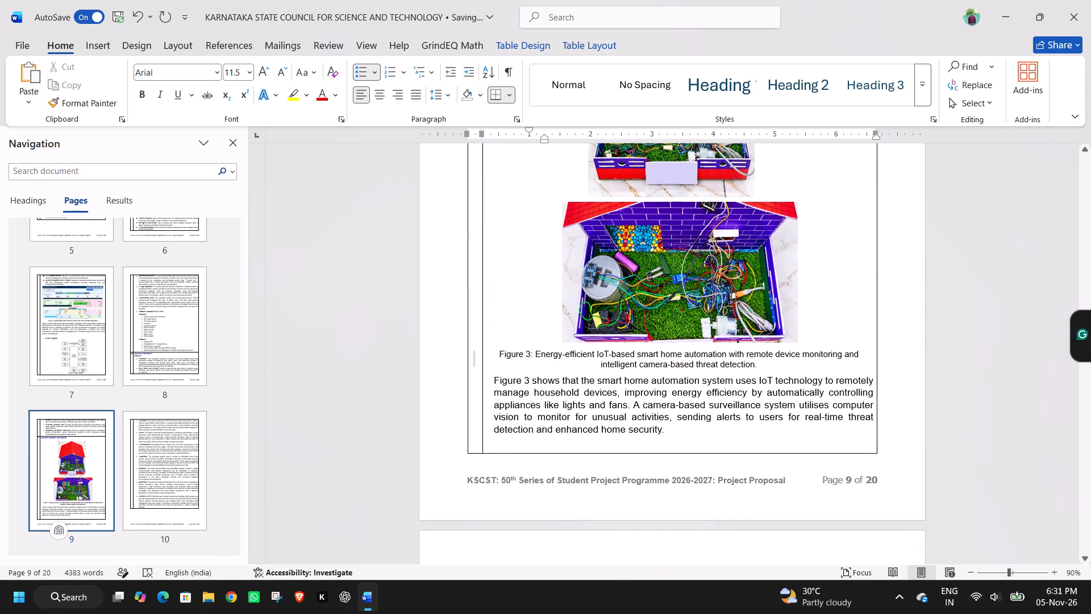
pyautogui.click(618, 401)
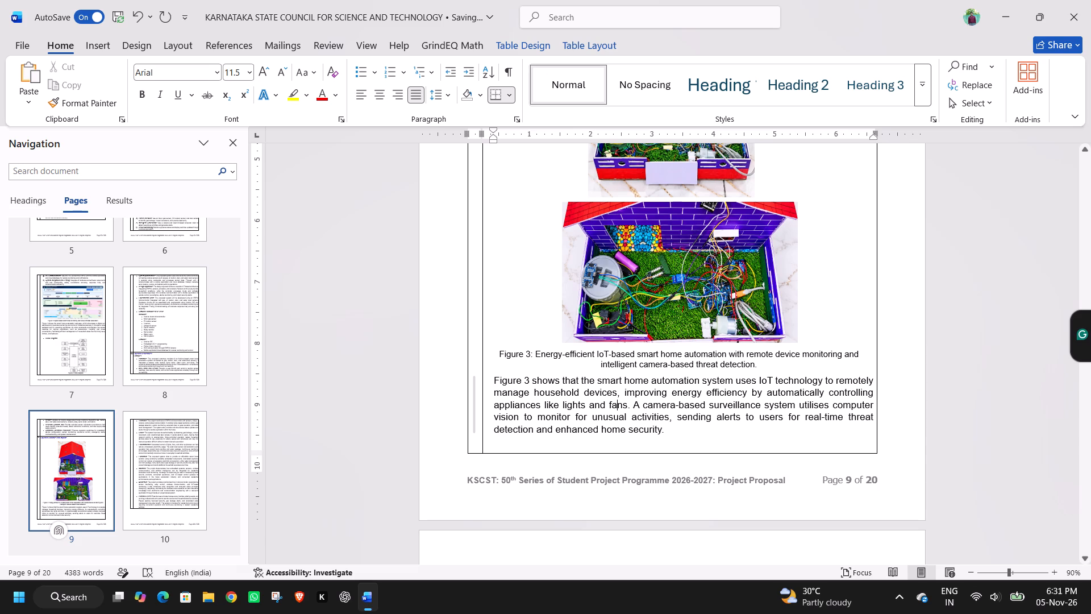
pyautogui.scroll(-2, 618, 401)
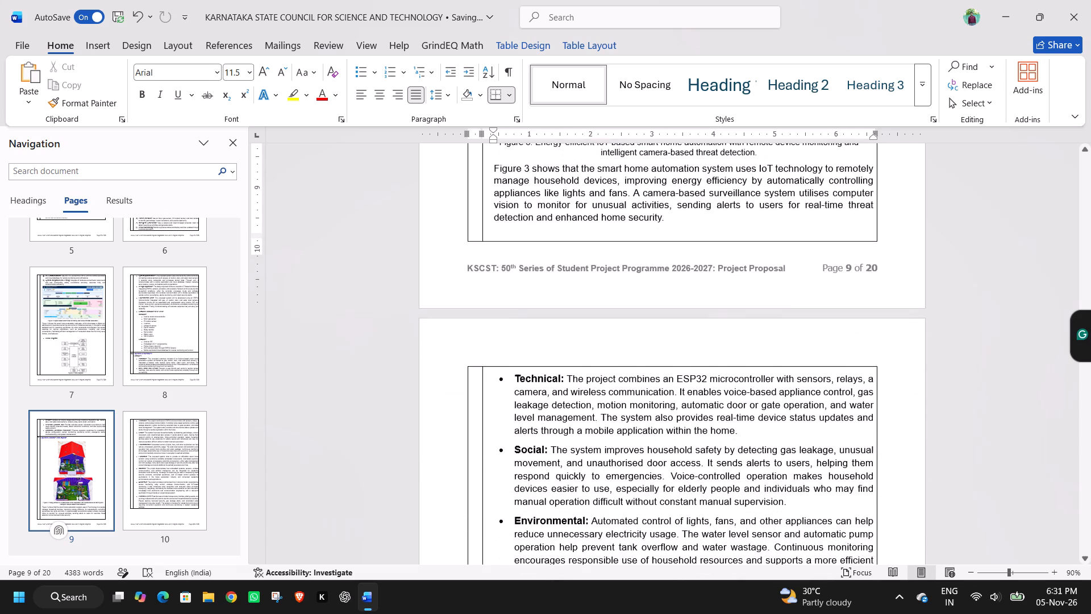
pyautogui.scroll(-1, 618, 401)
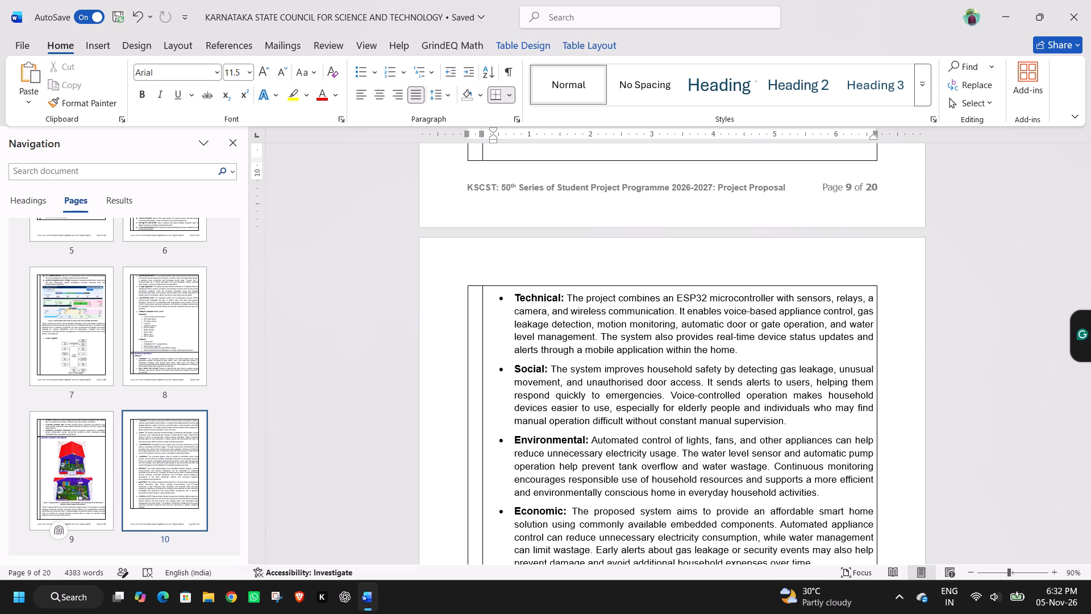
pyautogui.scroll(-1, 718, 450)
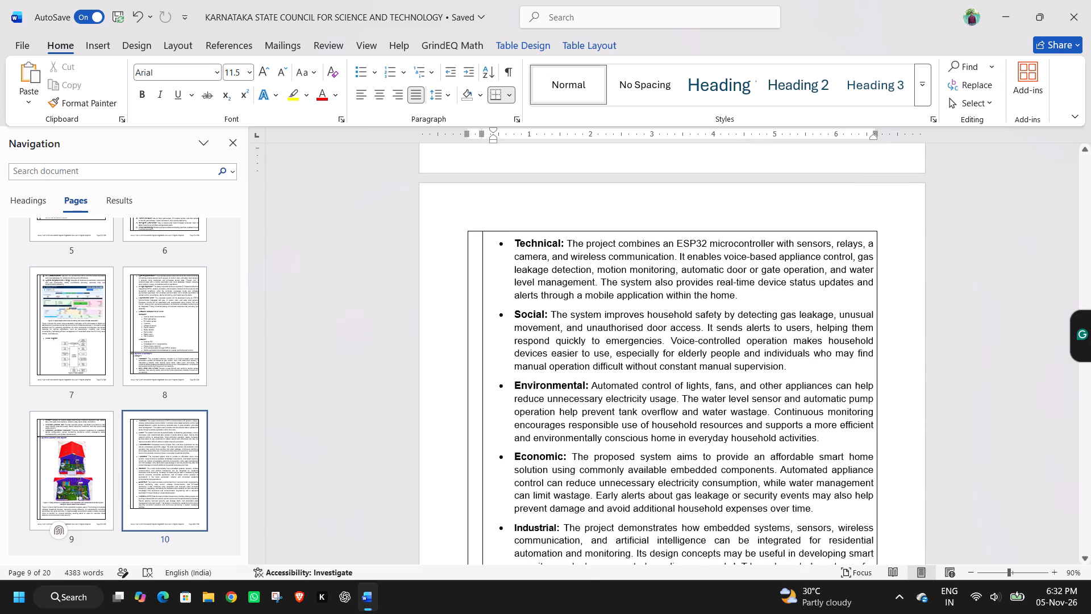
pyautogui.scroll(-1, 718, 450)
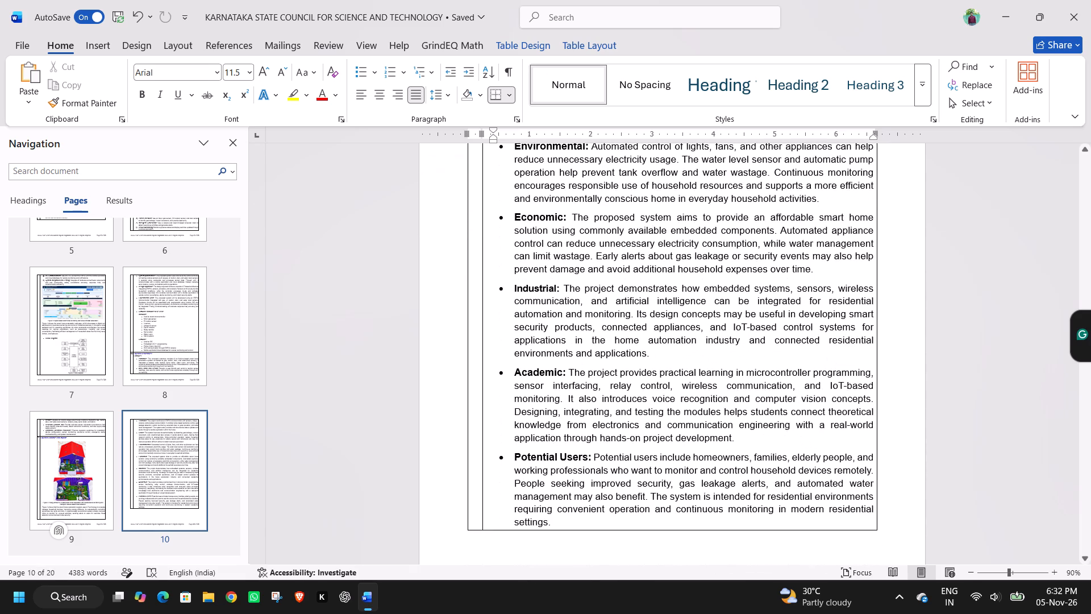